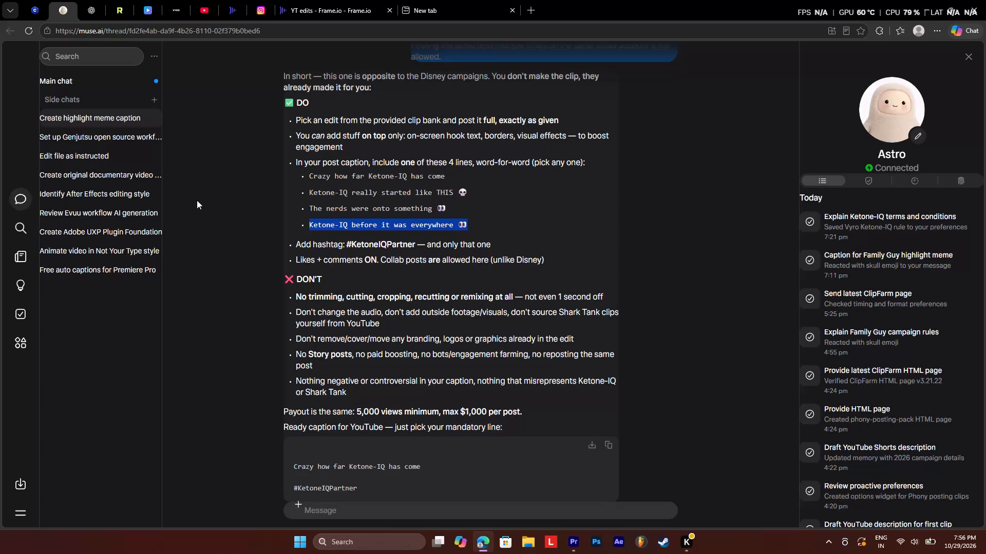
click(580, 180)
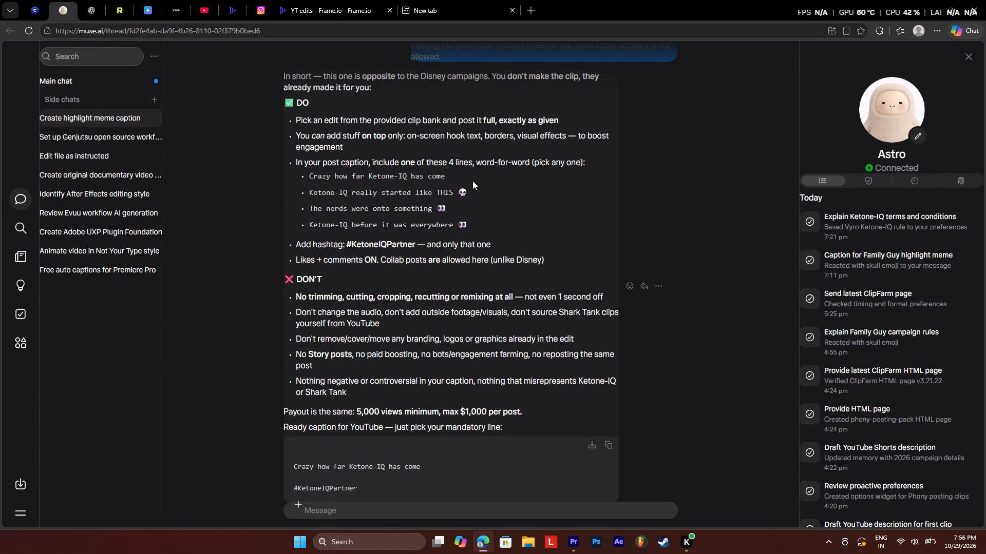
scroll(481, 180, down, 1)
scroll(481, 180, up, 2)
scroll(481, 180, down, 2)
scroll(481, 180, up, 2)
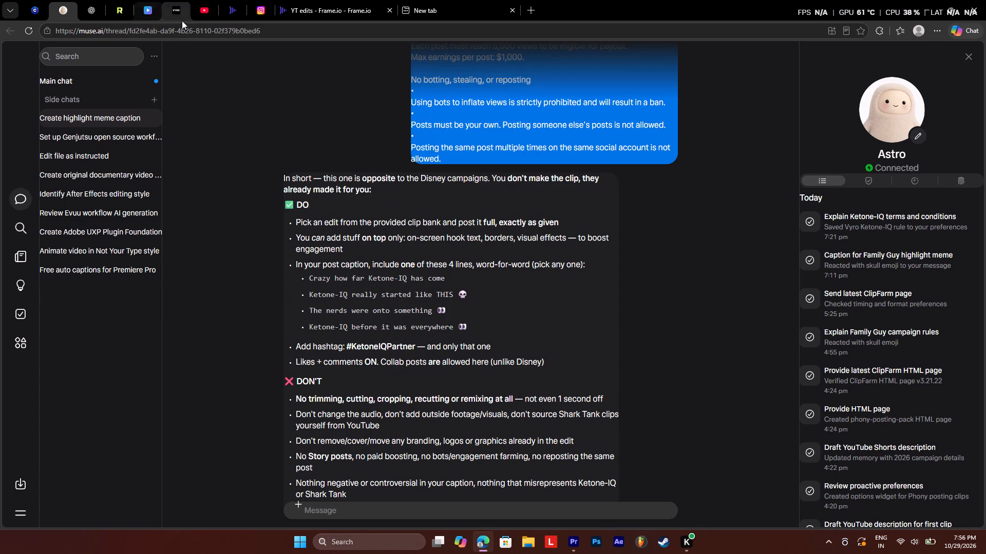
Switch to YouTube Studio and dismiss the share dialog of the previously published video.
click(202, 13)
scroll(319, 203, up, 1)
scroll(549, 233, down, 1)
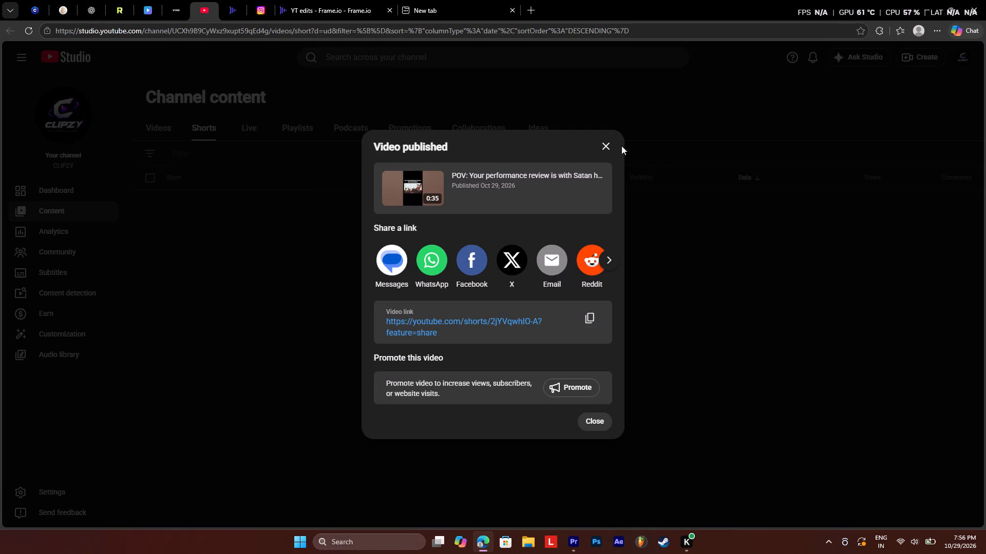
click(604, 146)
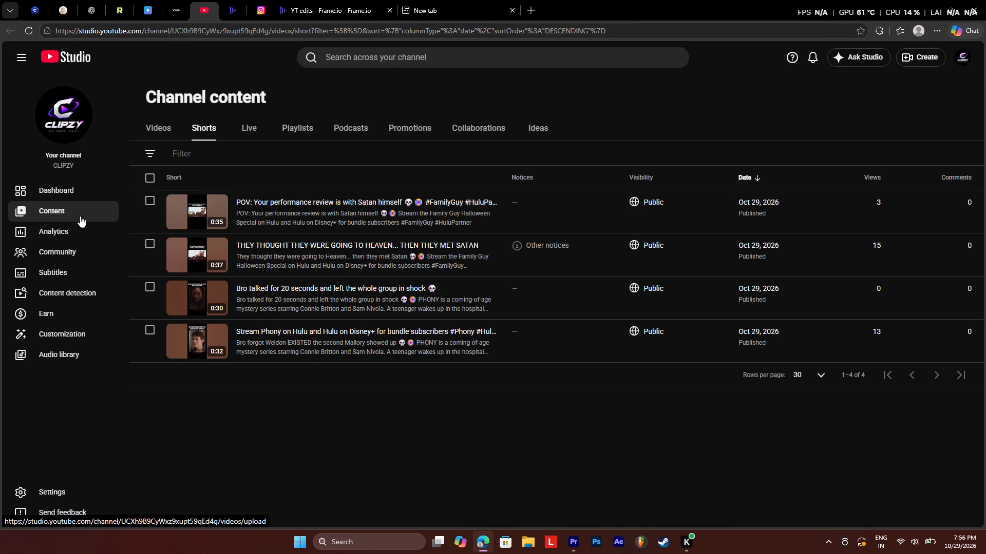
Start a new video upload with file 1 from the yt upload folder in Downloads.
click(916, 60)
click(899, 74)
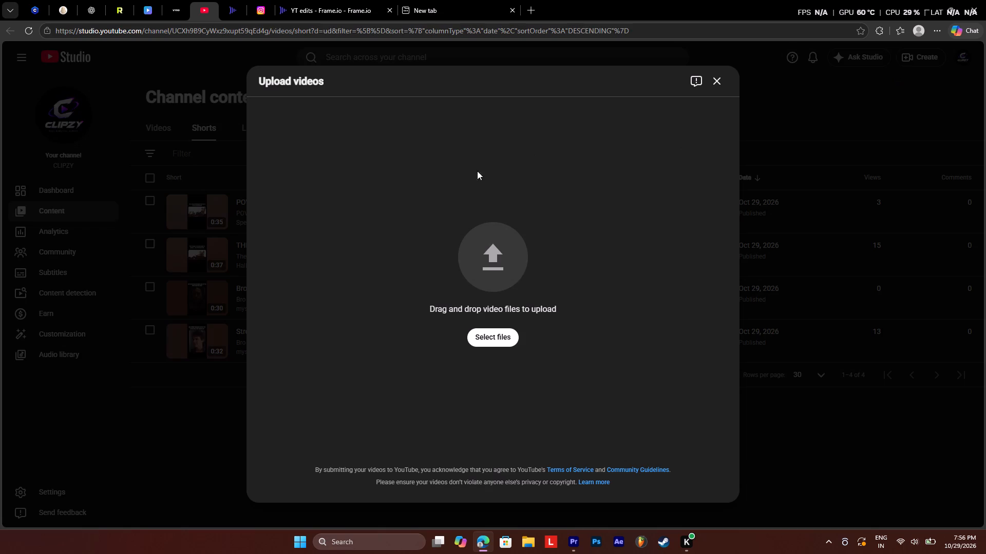
click(503, 344)
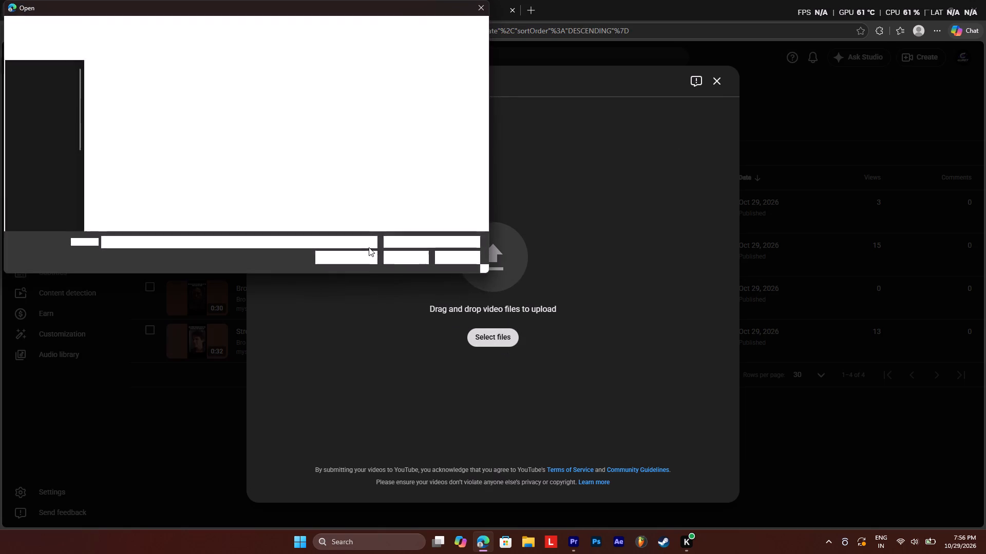
click(48, 155)
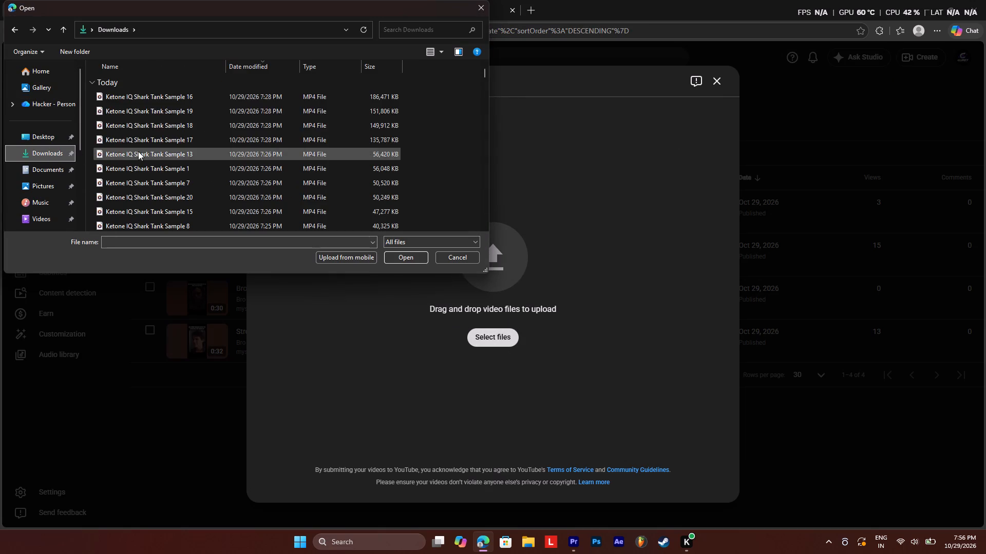
drag(482, 70, 485, 82)
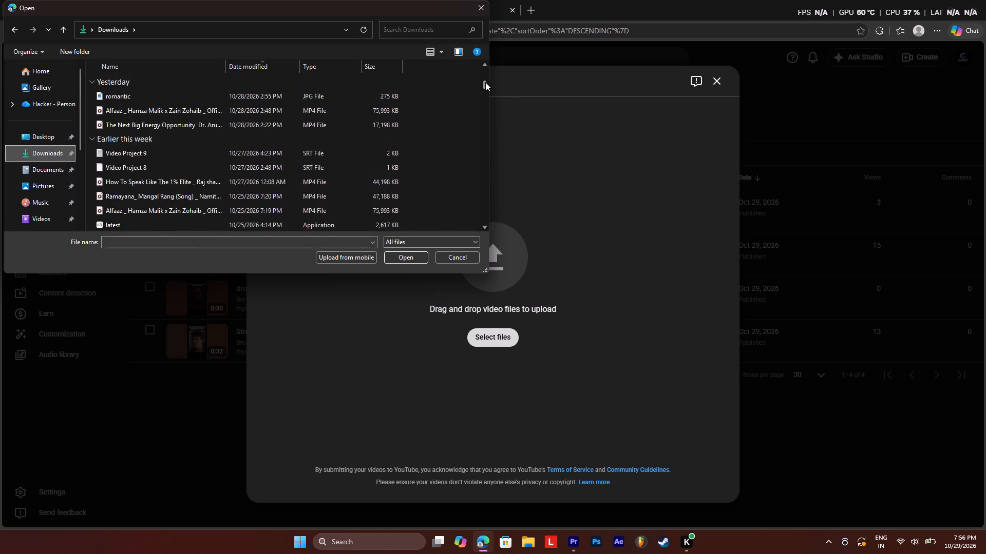
drag(485, 82, 486, 80)
double_click(149, 123)
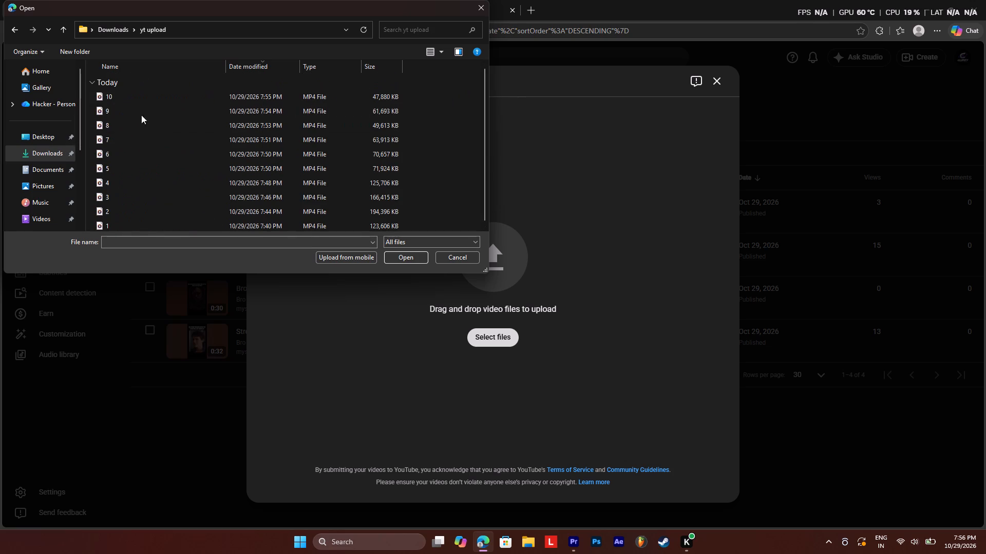
drag(481, 93, 484, 176)
drag(486, 160, 485, 190)
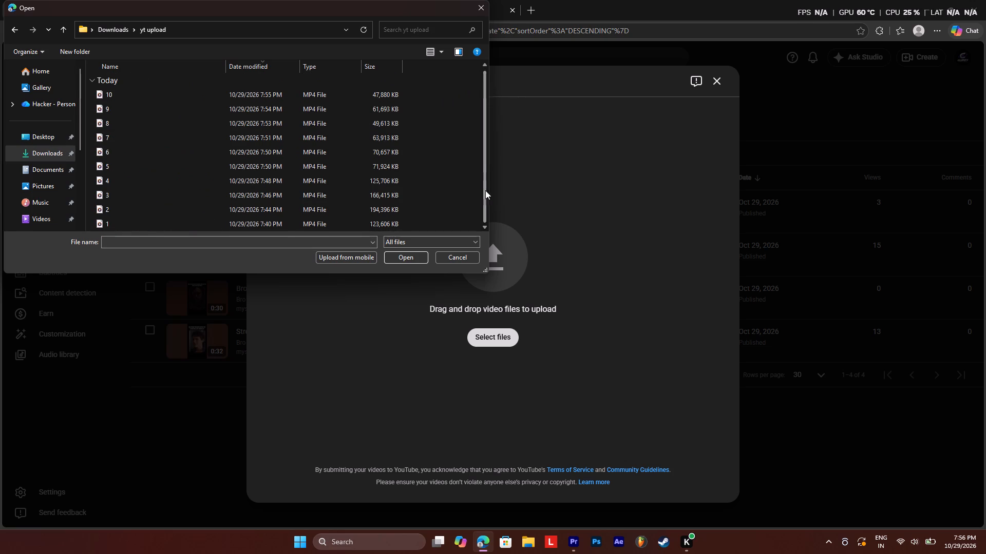
drag(485, 190, 480, 209)
click(152, 217)
click(140, 223)
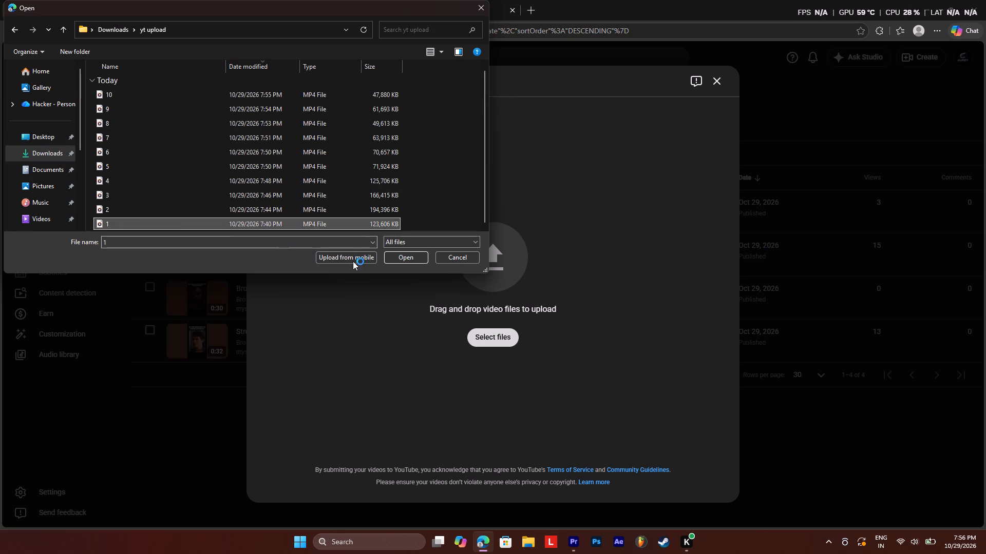
click(386, 256)
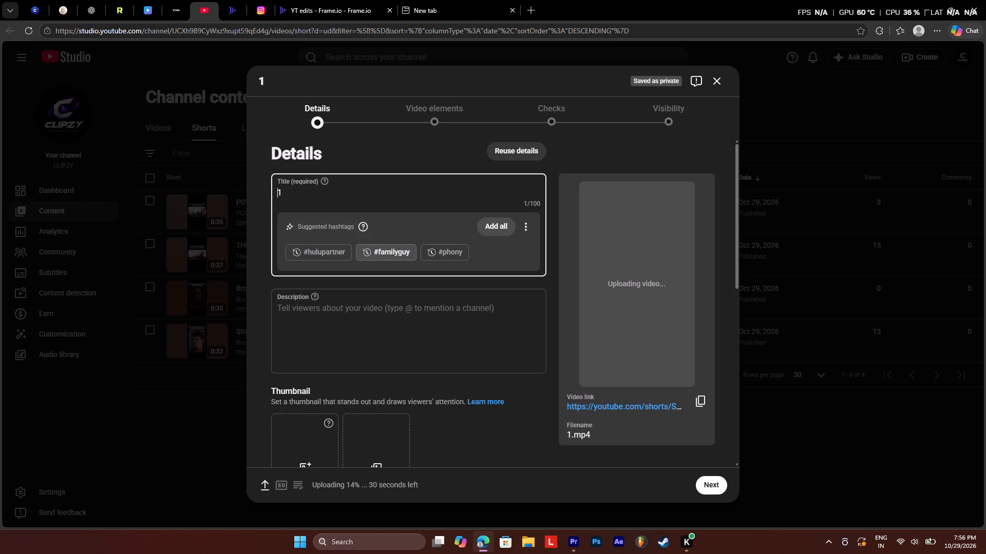
Replace the video's title with the caption line "Crazy how far Ketone-IQ has come", copied from the Muse chat's campaign rules.
drag(285, 192, 237, 192)
key(BackSpace)
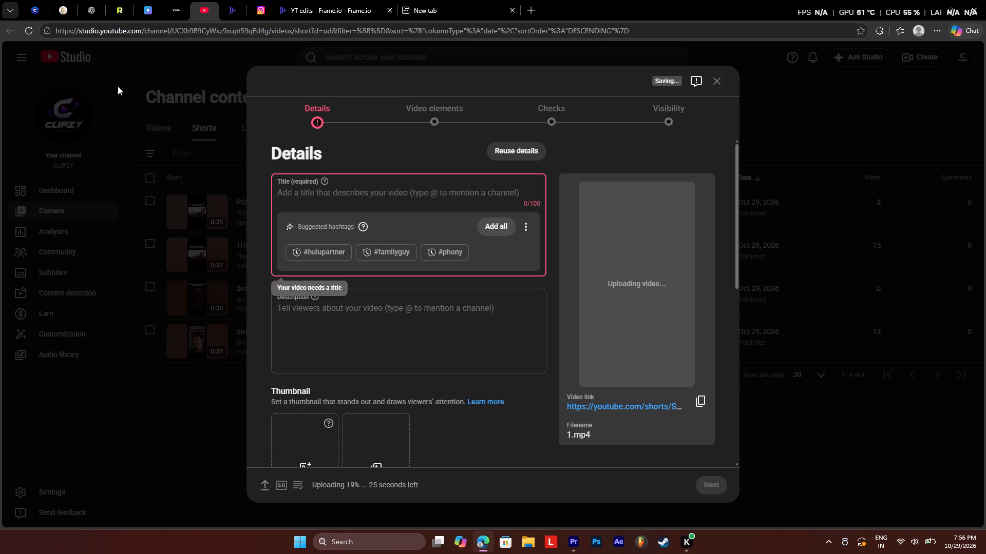
click(91, 12)
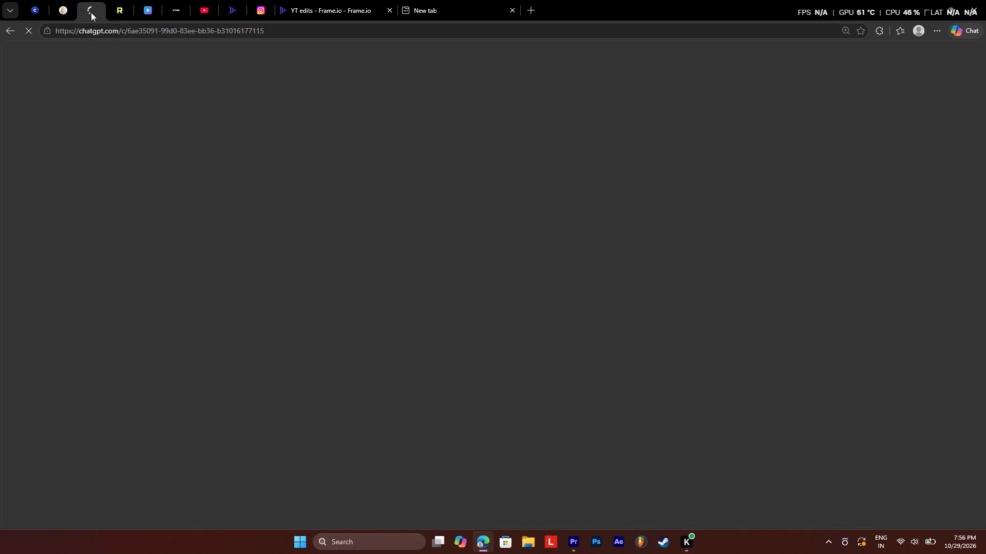
click(59, 12)
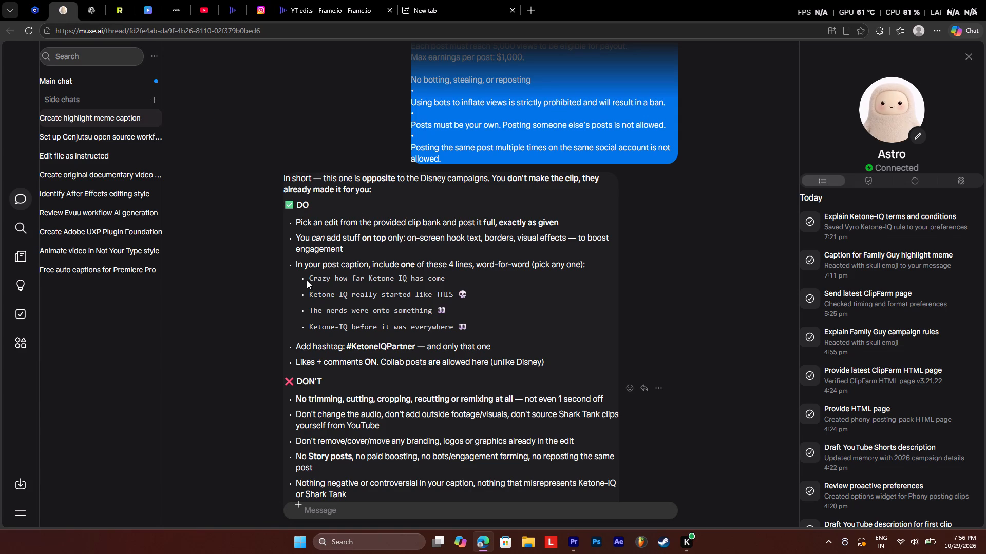
drag(307, 280, 450, 280)
key(ctrl+c)
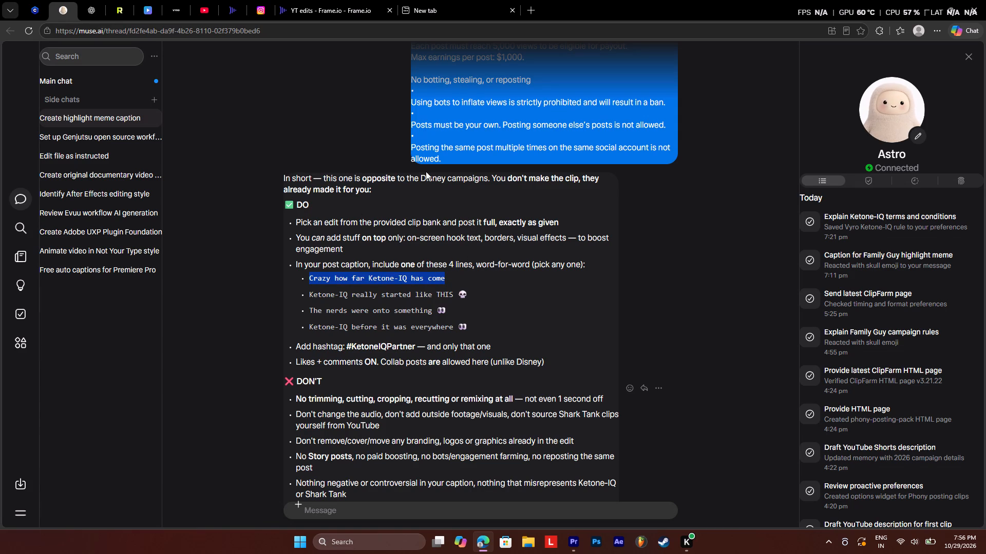
click(203, 8)
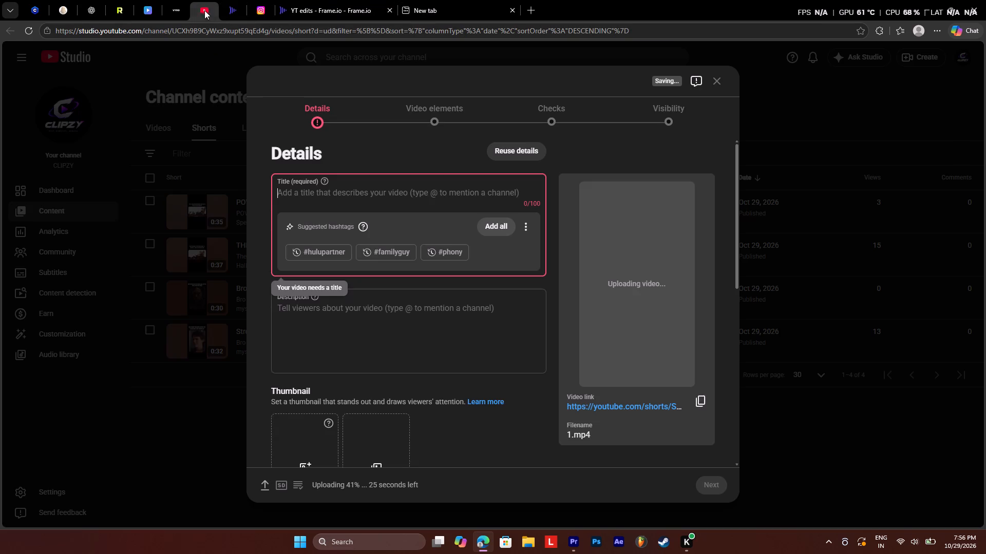
click(364, 197)
key(ctrl+v)
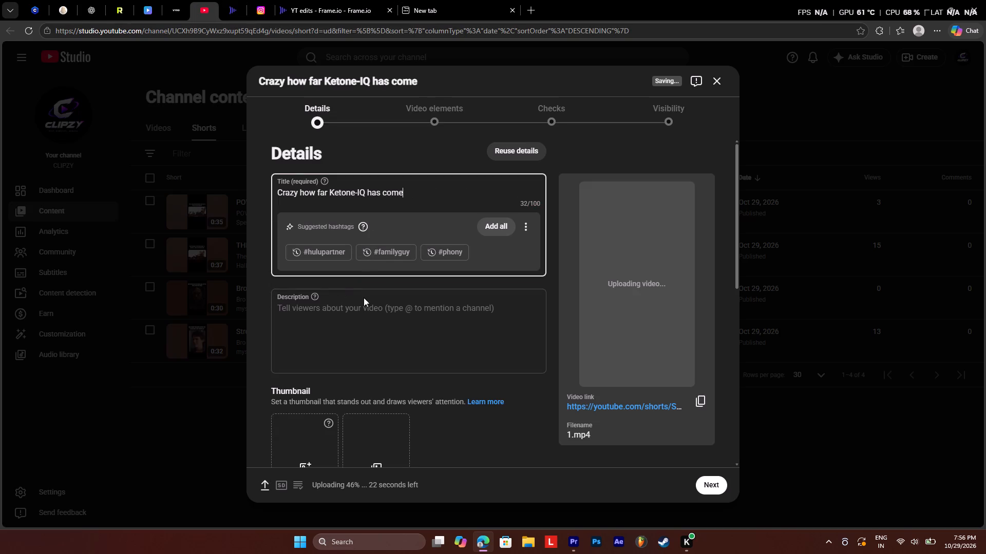
Switch to Vyro and examine the post requirements and settings of the Ketone-IQ Shark Tank Edits campaign.
click(365, 324)
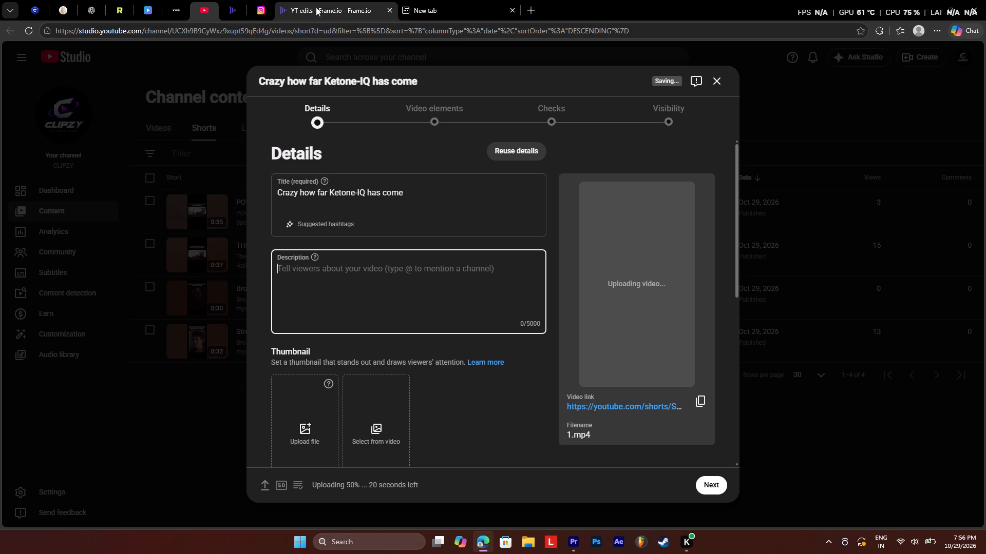
click(179, 7)
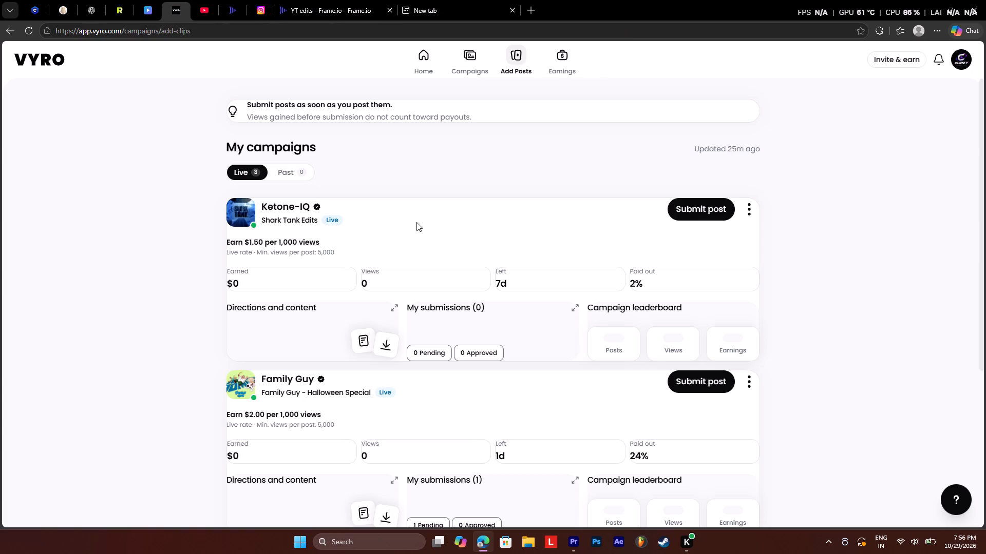
click(421, 242)
click(334, 316)
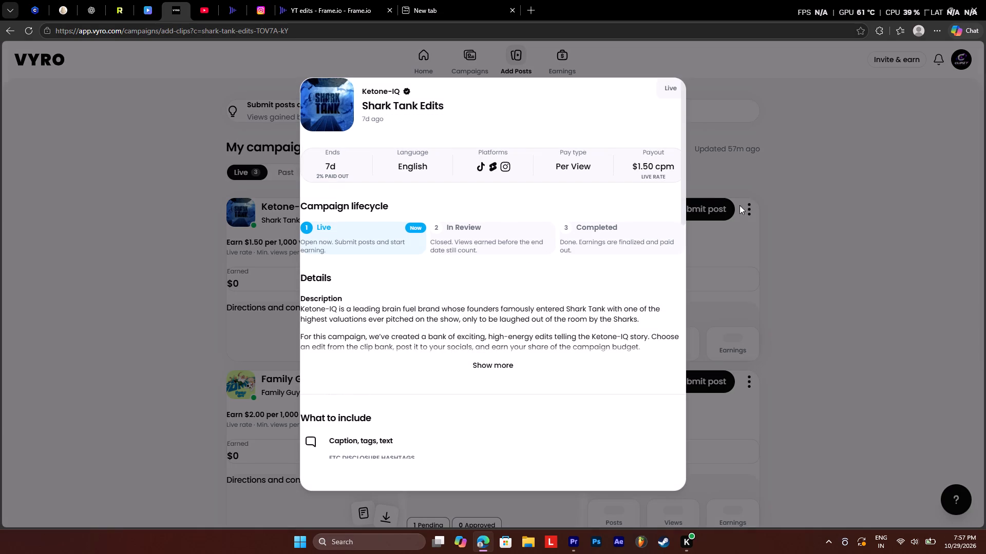
drag(681, 177, 685, 425)
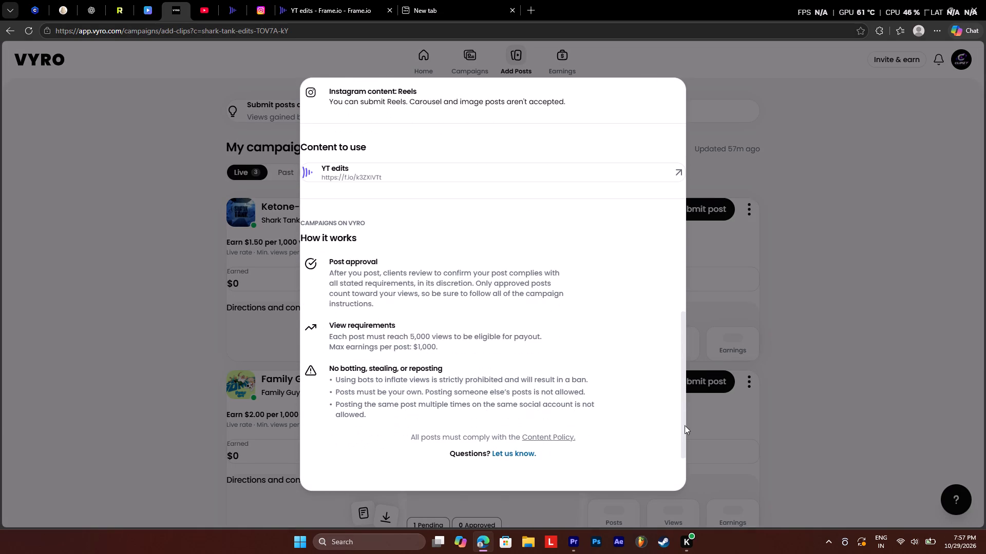
drag(685, 425, 689, 414)
drag(689, 414, 698, 357)
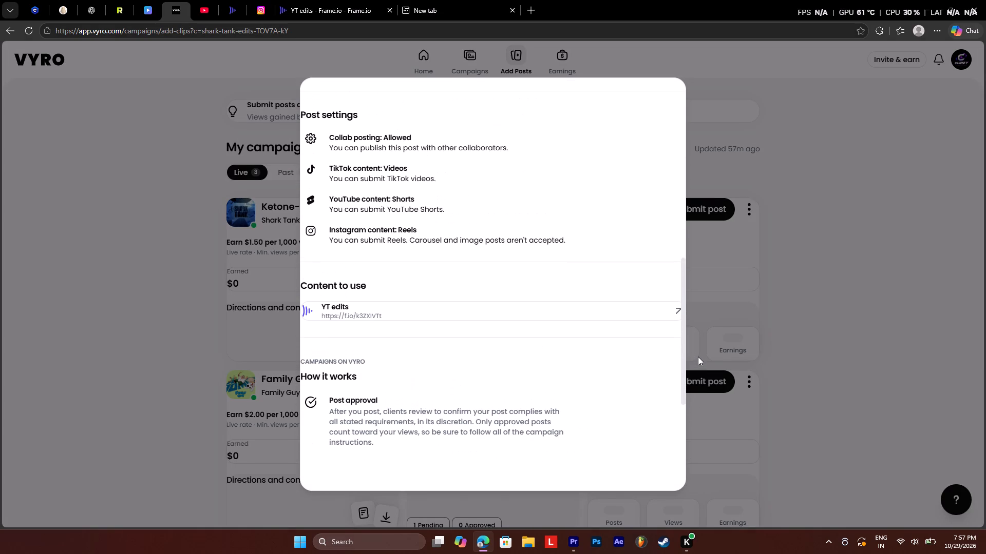
drag(698, 357, 696, 357)
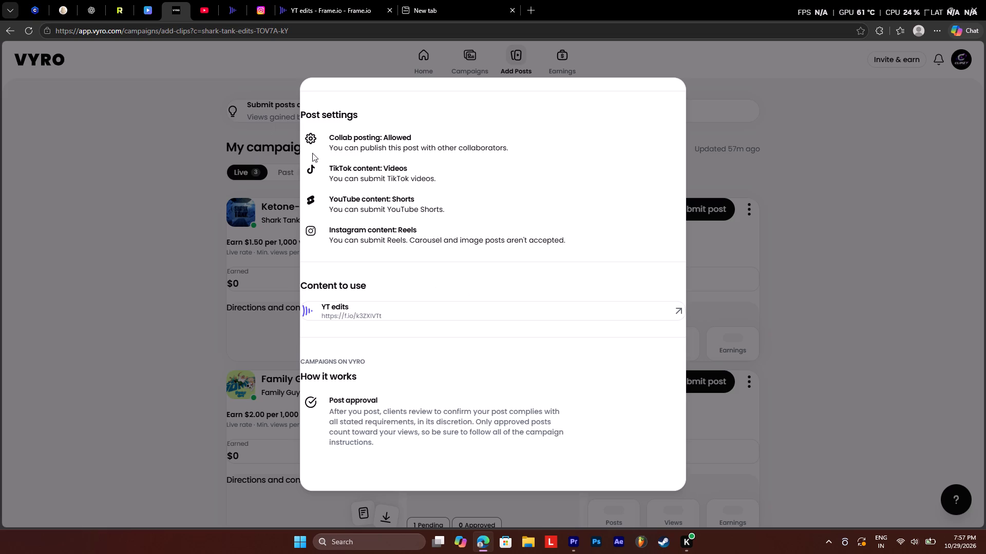
Copy the hashtag #KetoneIQPartner from the Muse chat and append it to the video title in YouTube Studio.
click(62, 7)
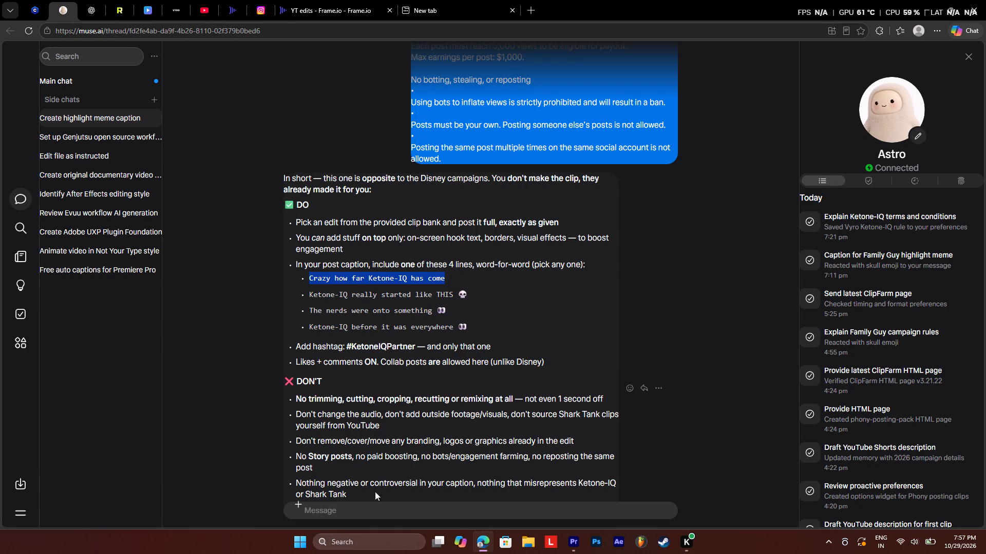
drag(346, 346, 415, 347)
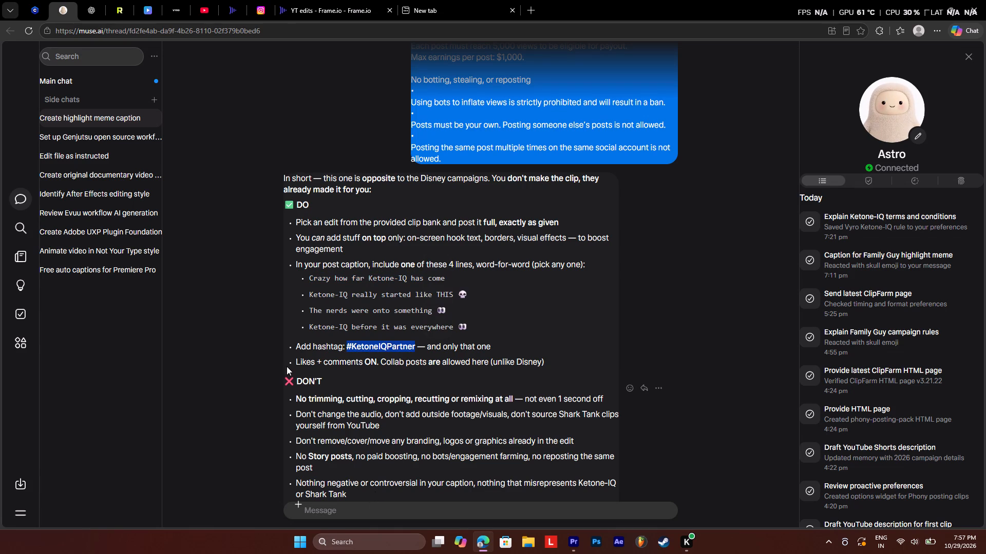
key(ctrl+c)
click(205, 13)
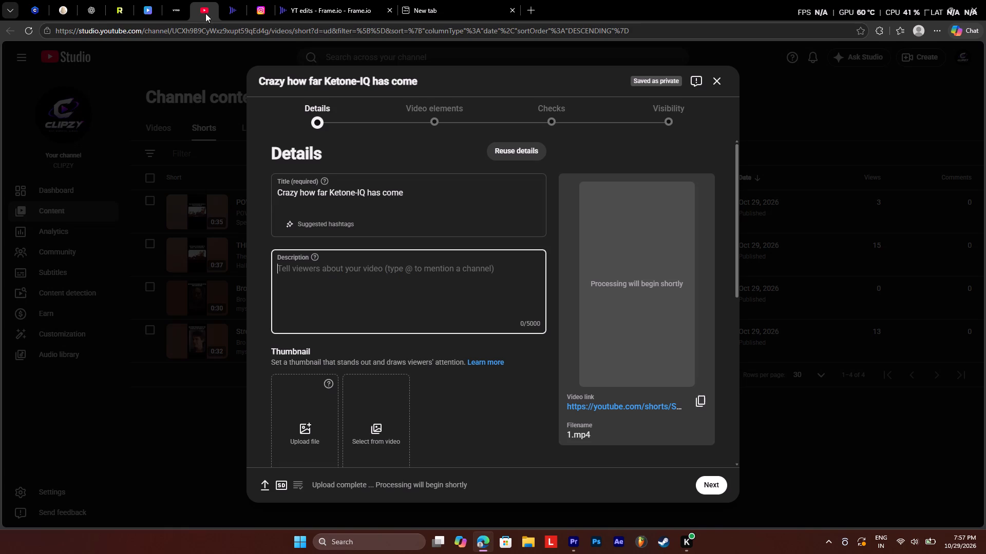
click(422, 190)
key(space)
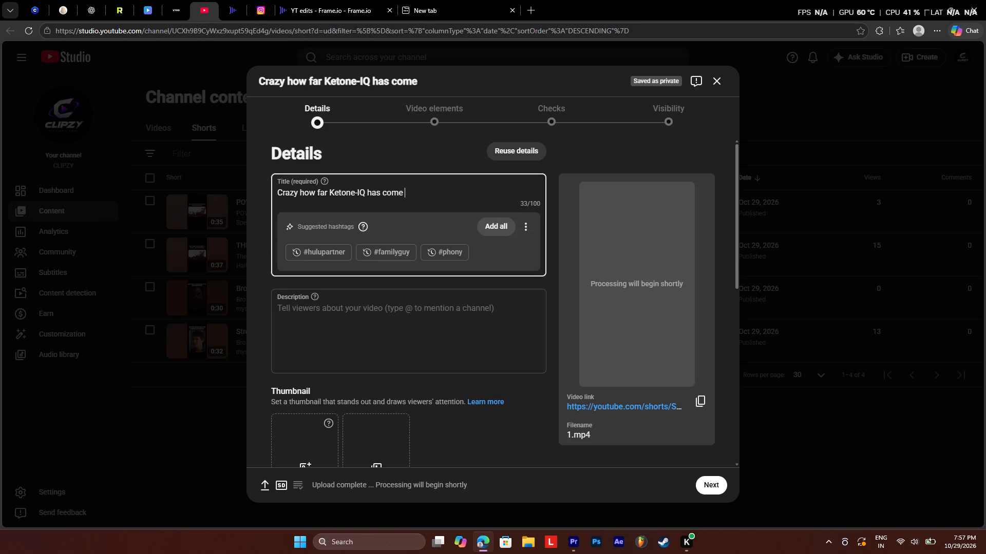
key(ctrl+v)
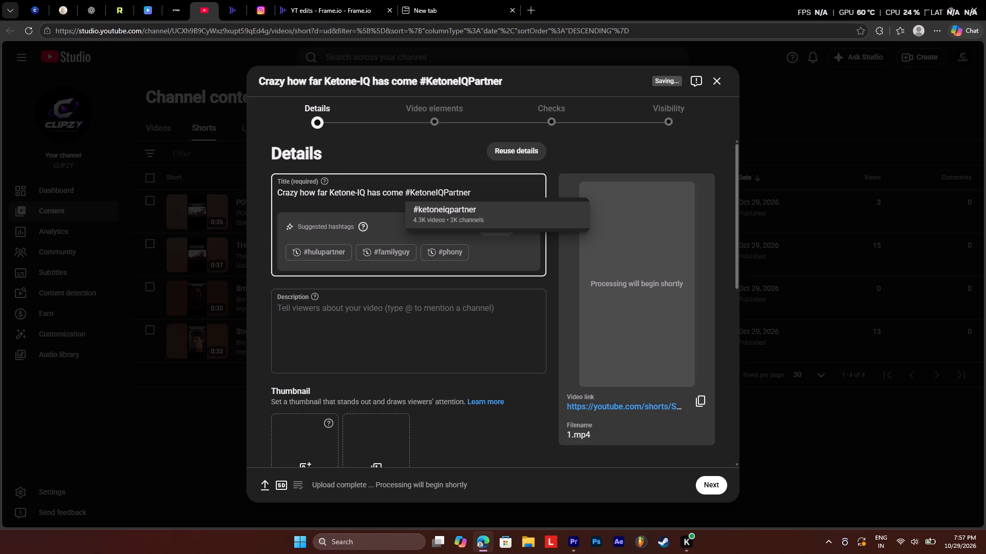
click(490, 192)
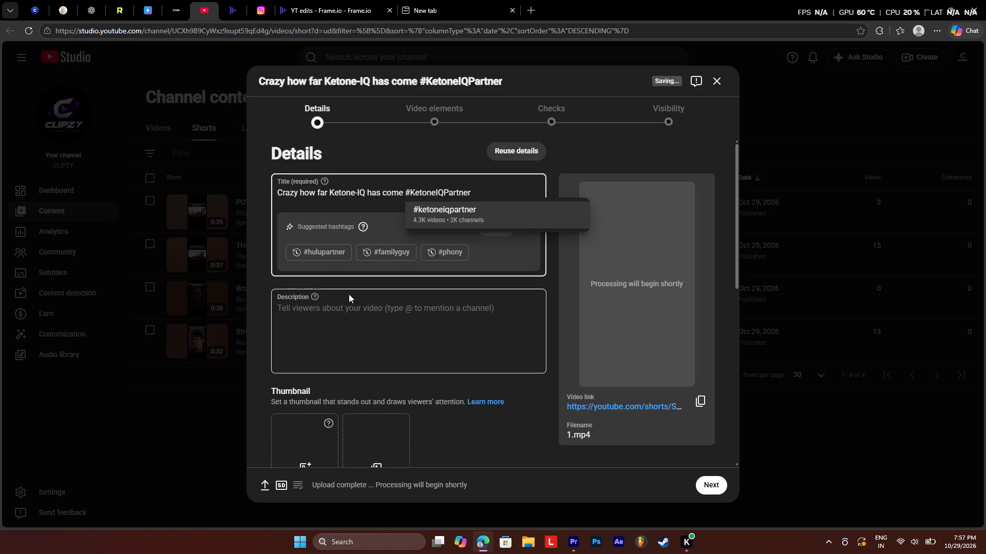
click(332, 304)
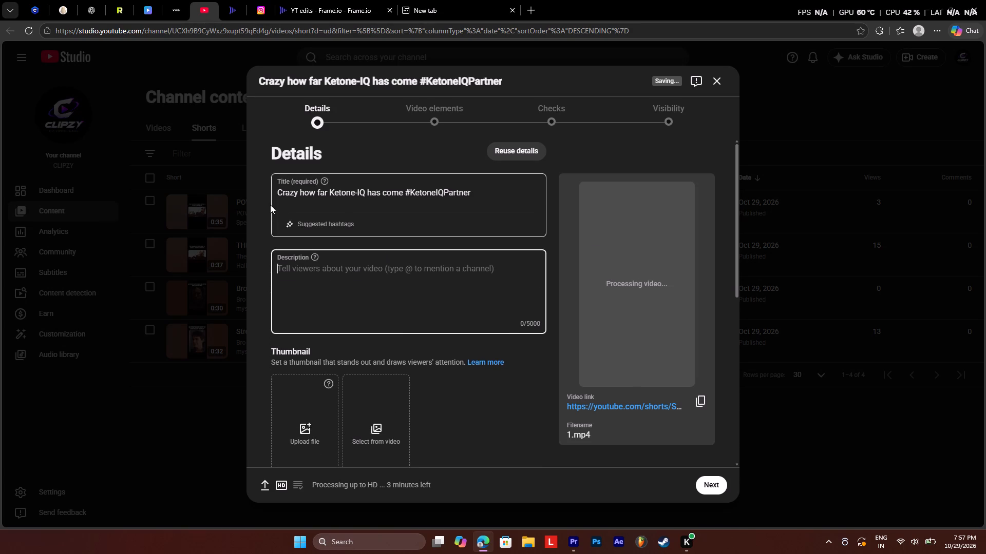
click(64, 16)
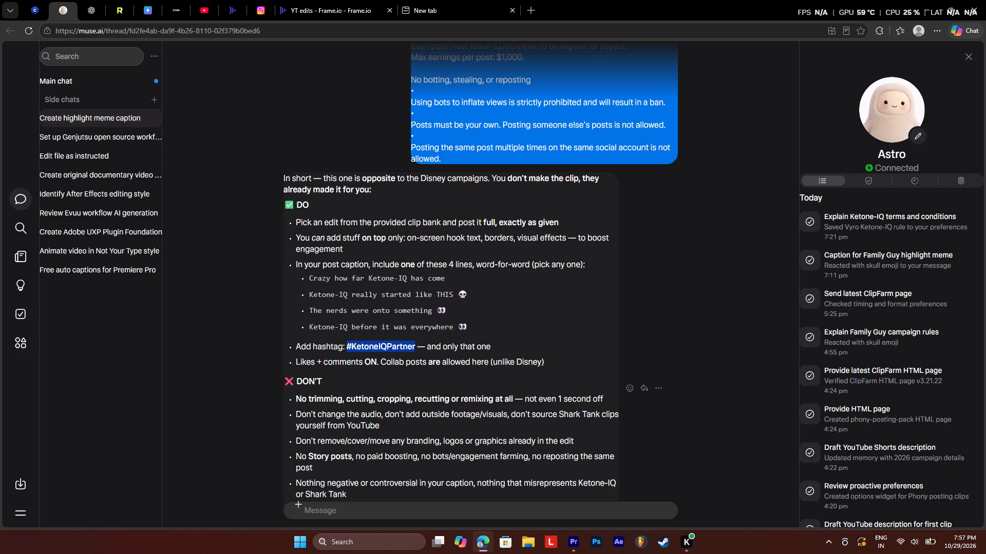
scroll(485, 402, up, 1)
scroll(485, 402, down, 2)
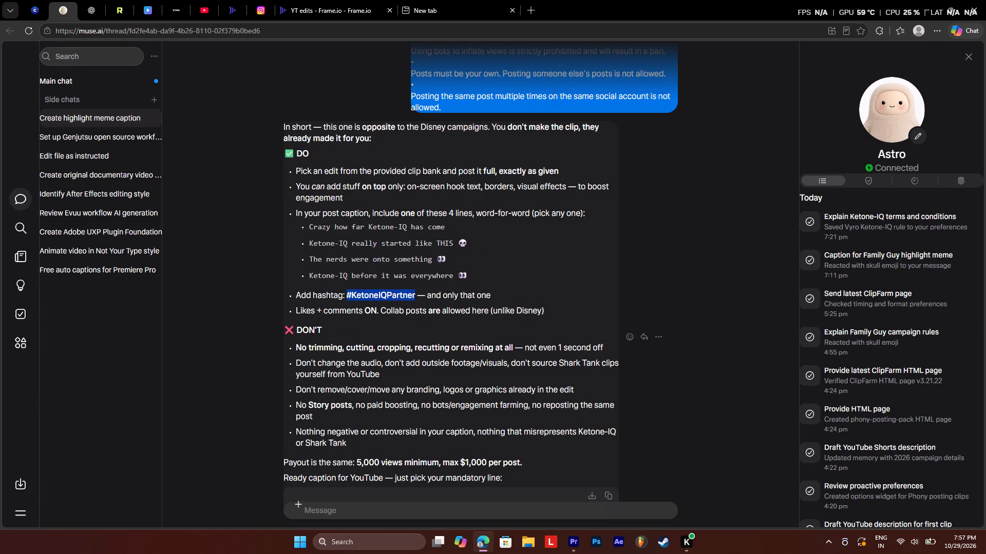
click(361, 511)
text(i)
key(space)
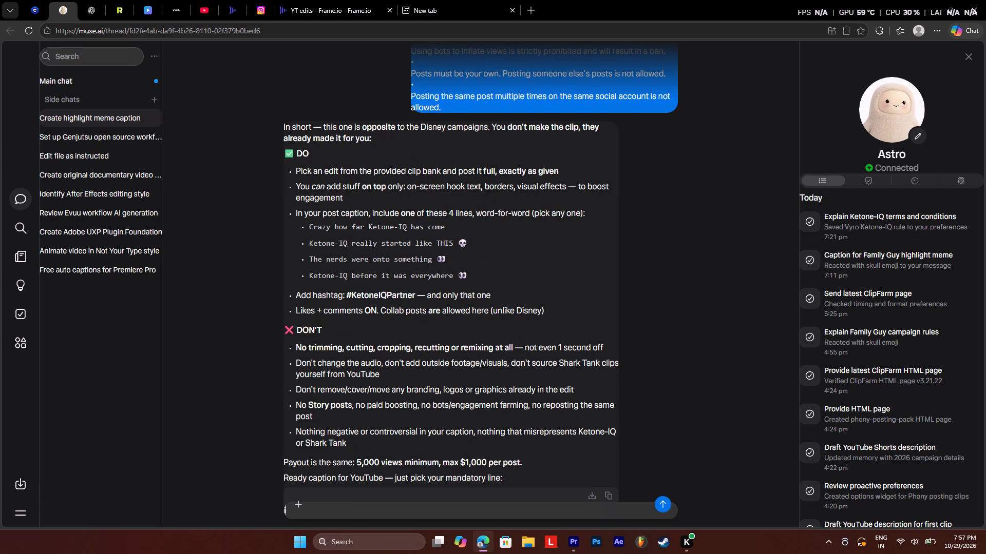
text(just)
key(space)
text(editied it)
key(space)
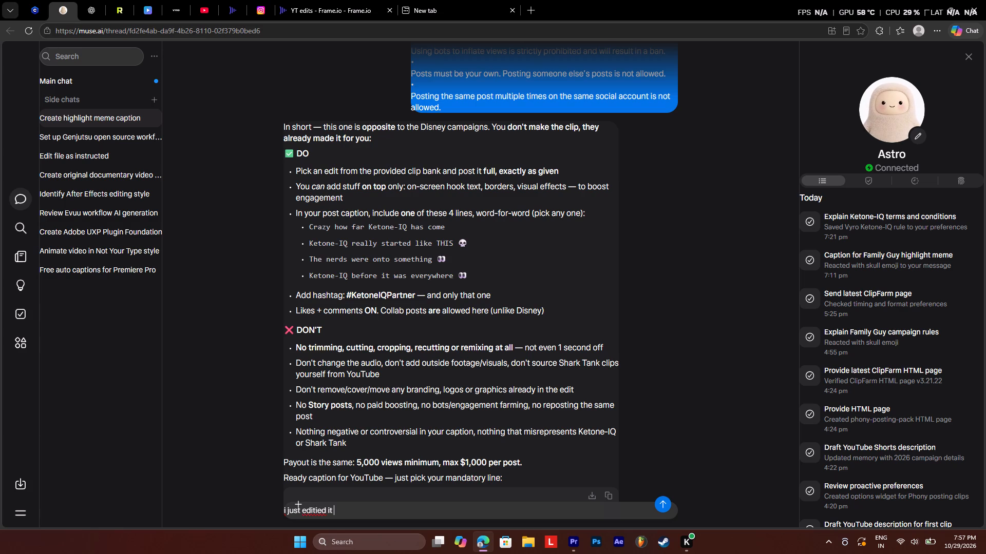
text(visual)
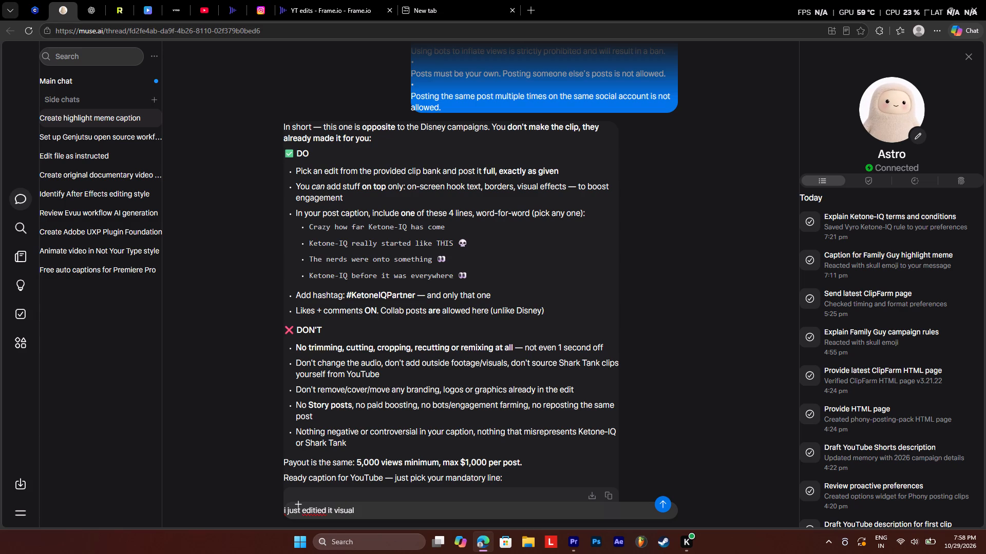
text(ly is it)
key(space)
text(ine)
key(space)
key(BackSpace)
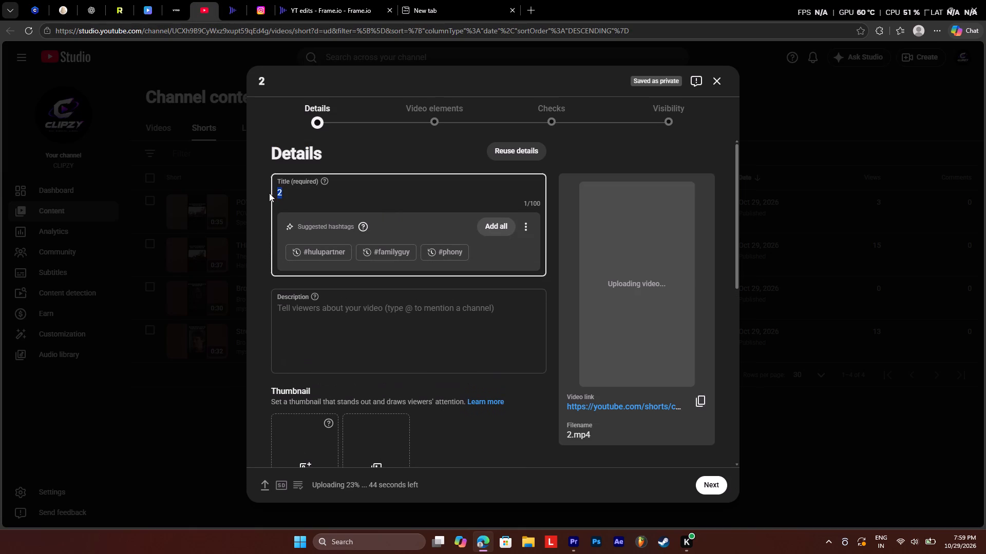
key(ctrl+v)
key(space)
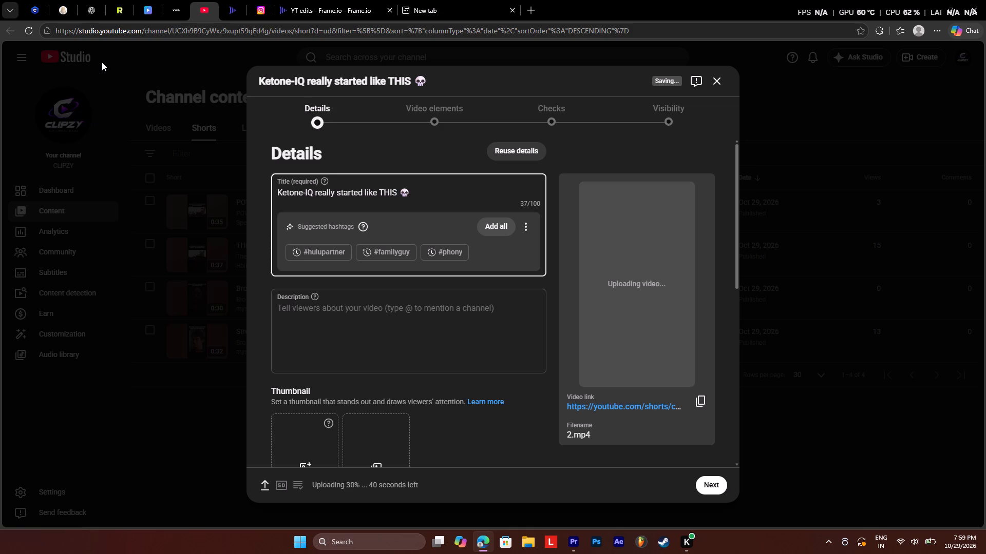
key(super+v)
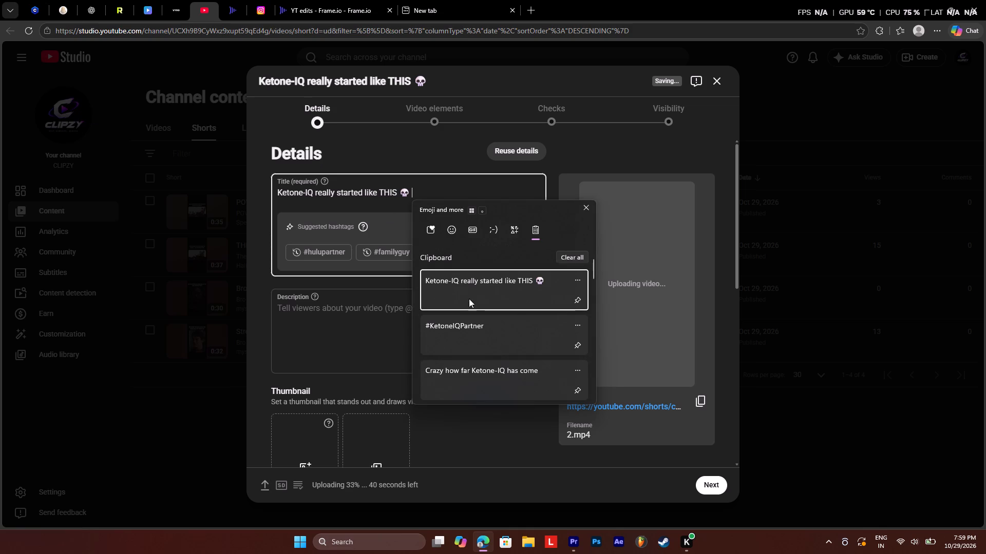
click(482, 334)
key(ctrl+v)
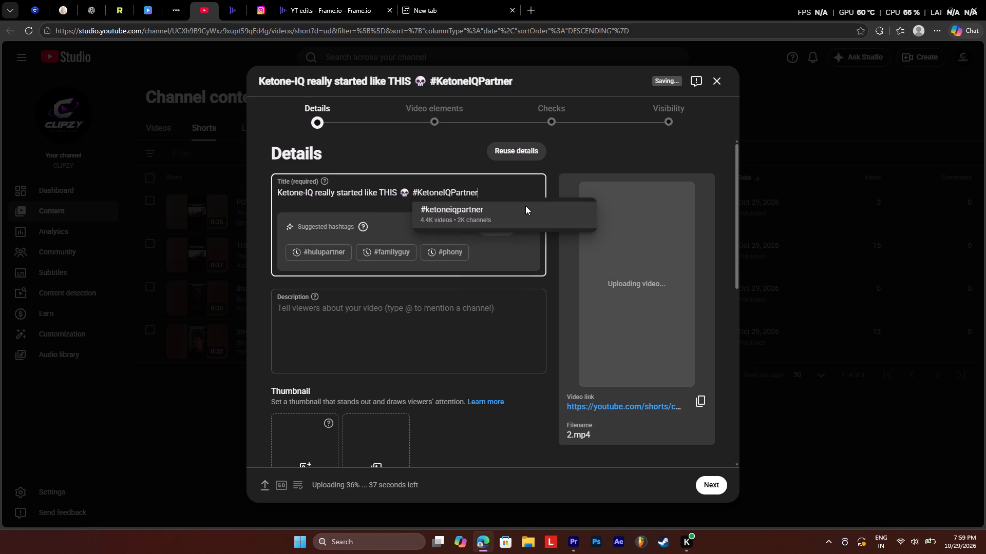
Set the new video's audience to "No, it's not made for kids".
click(478, 314)
drag(737, 226, 731, 392)
drag(689, 390, 633, 390)
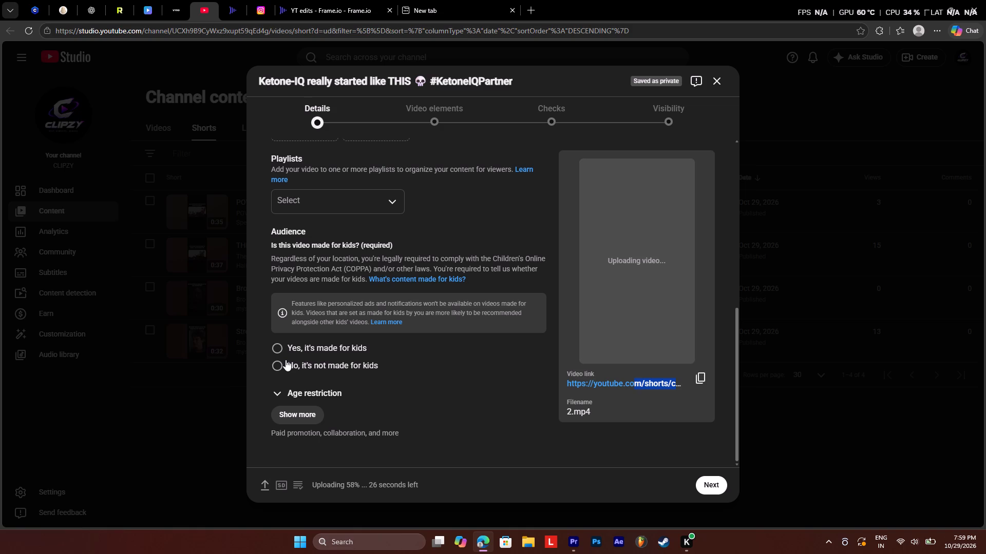
click(285, 363)
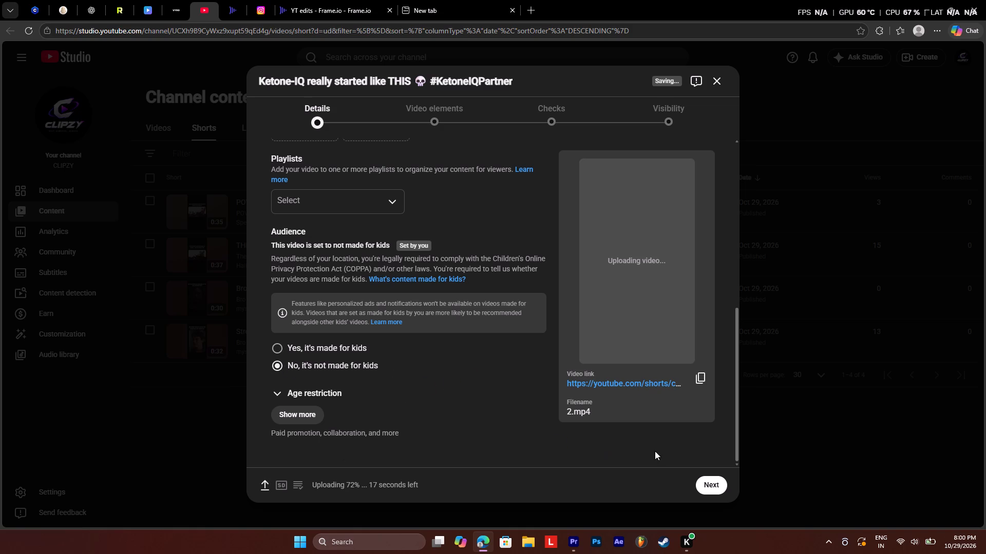
Proceed to the visibility settings and set the video's public release to Oct 29, 2026 at 8:15 PM.
click(712, 483)
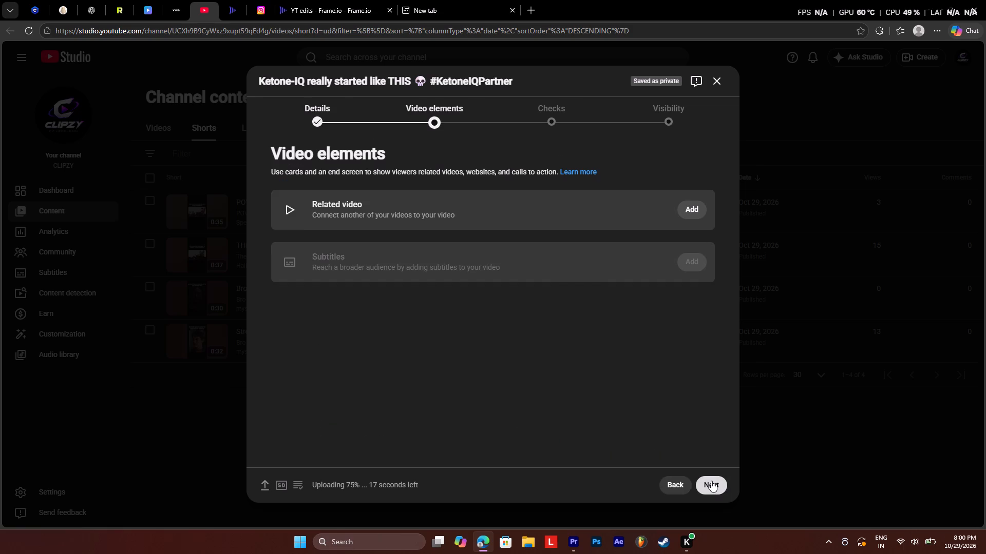
click(711, 481)
click(711, 481)
click(304, 290)
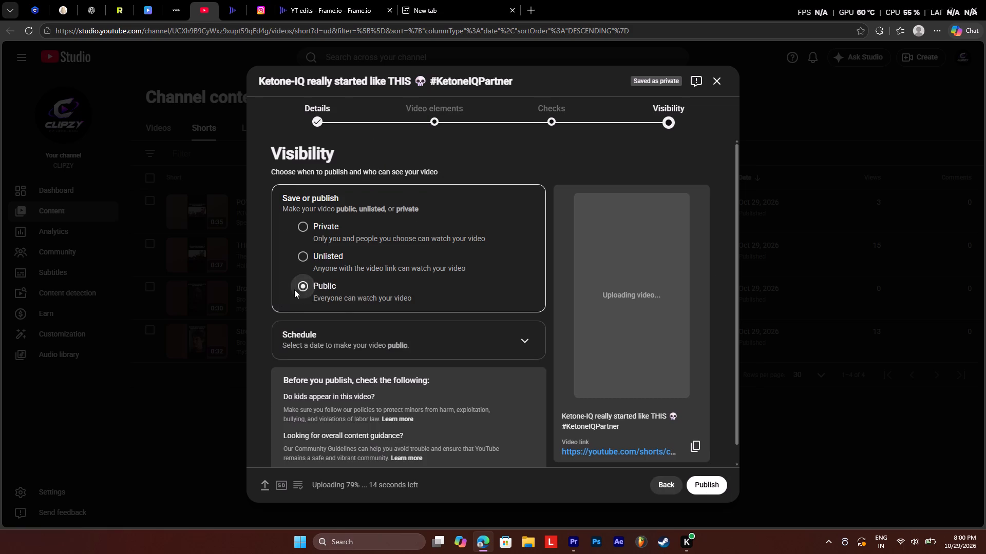
click(358, 331)
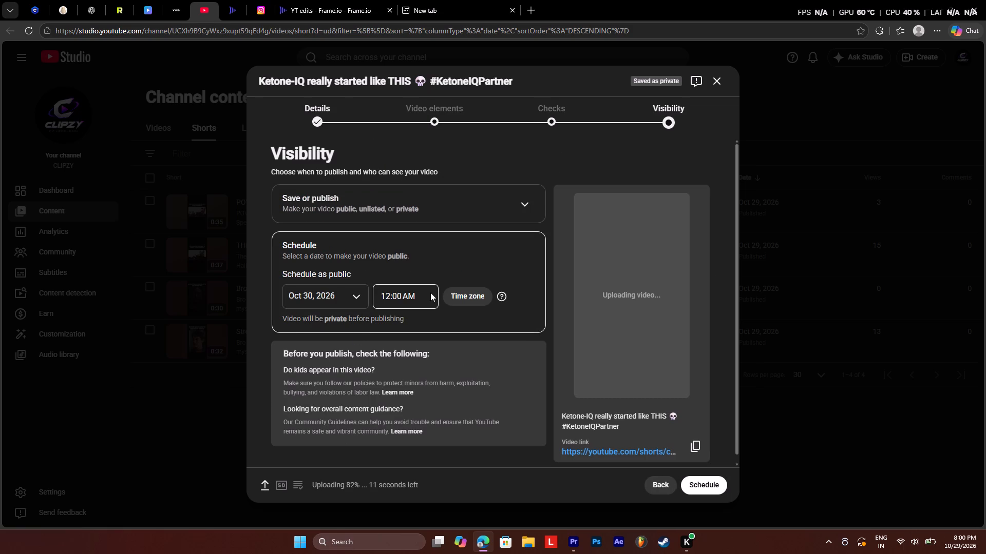
click(357, 298)
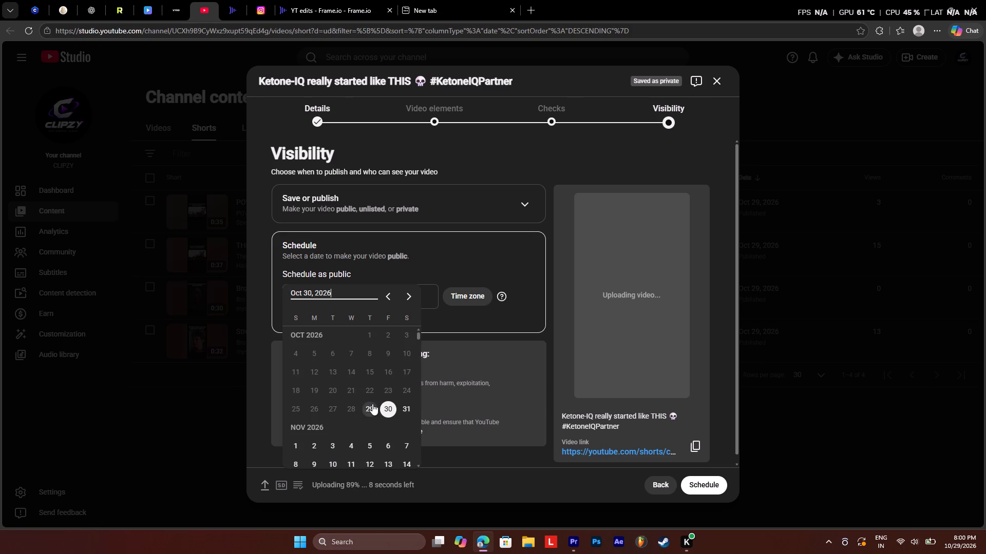
click(372, 404)
click(415, 296)
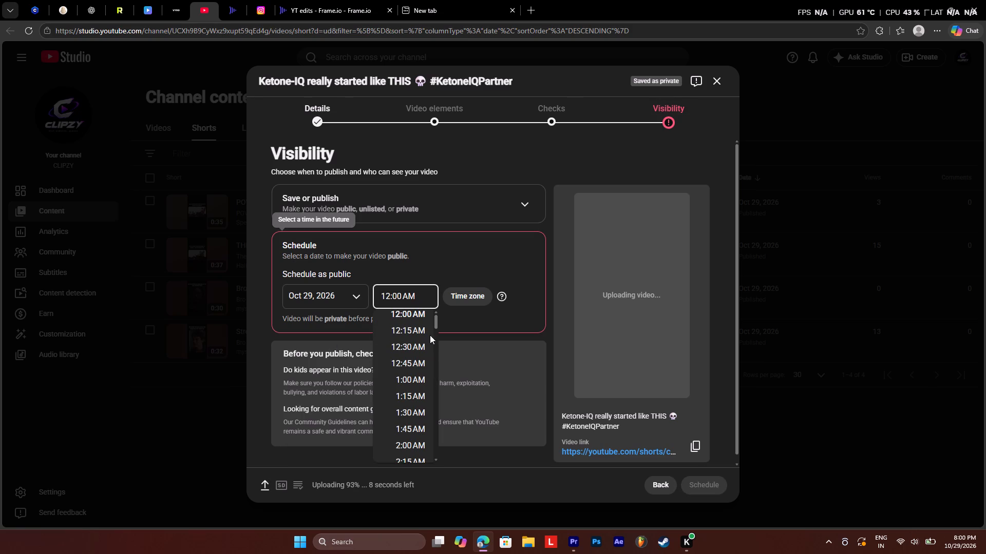
drag(437, 321, 437, 332)
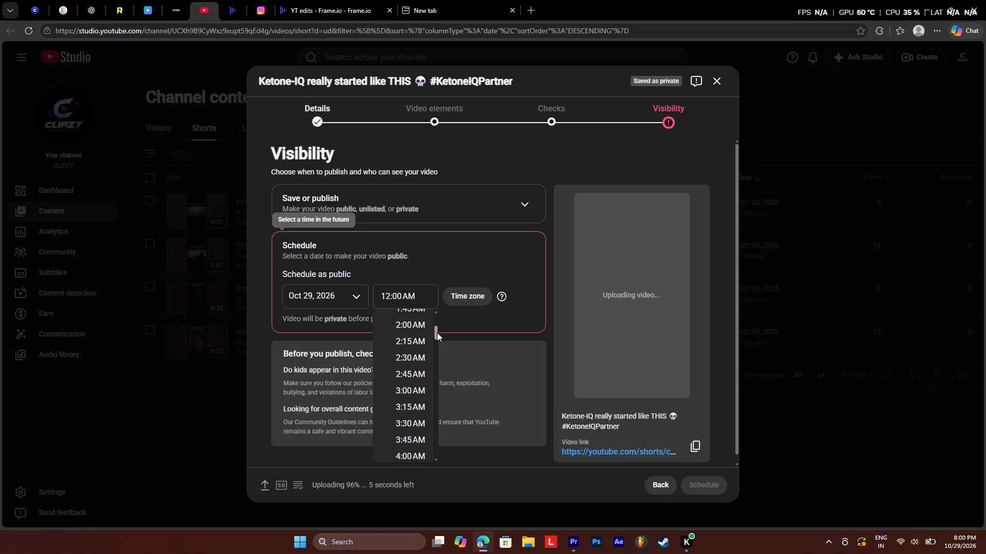
drag(437, 332, 437, 403)
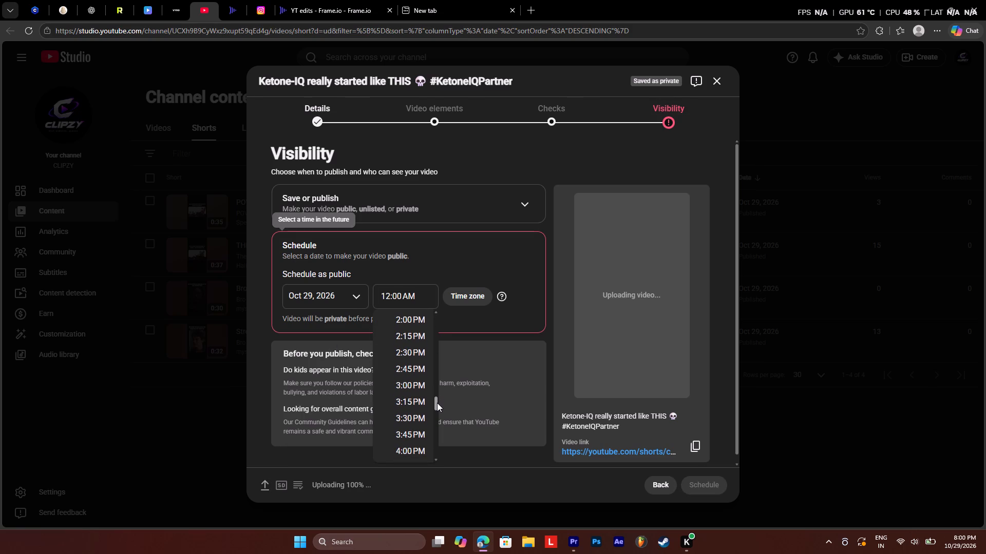
drag(437, 403, 437, 411)
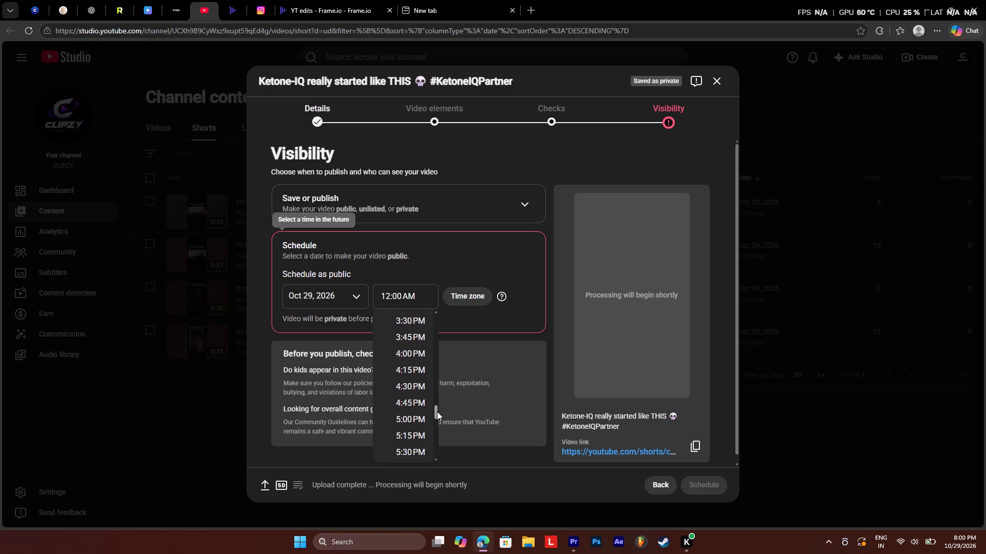
drag(437, 411, 437, 431)
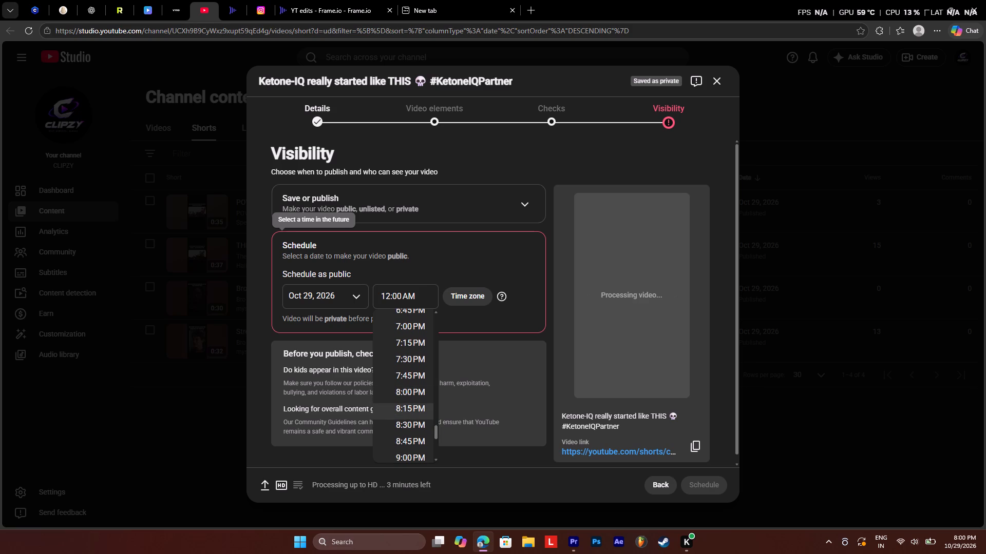
click(408, 411)
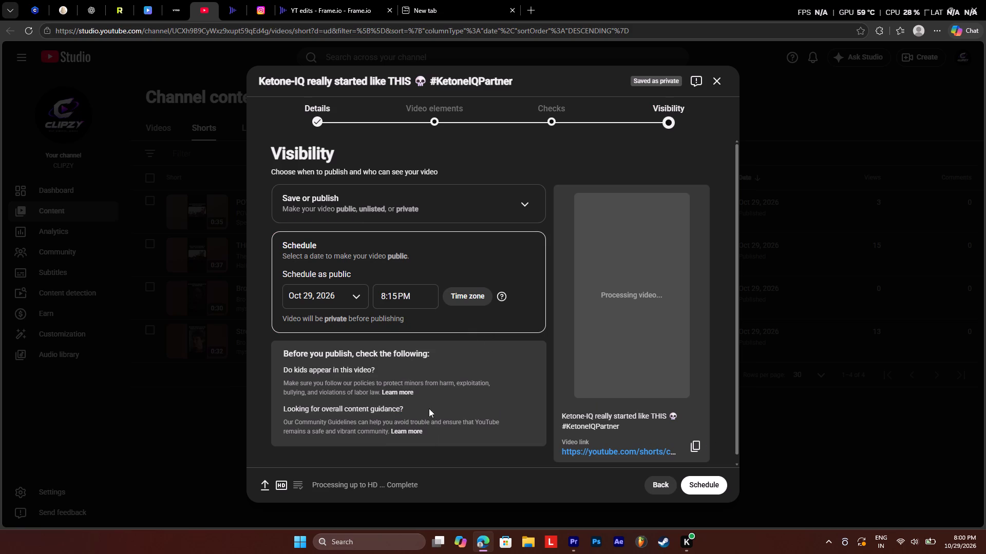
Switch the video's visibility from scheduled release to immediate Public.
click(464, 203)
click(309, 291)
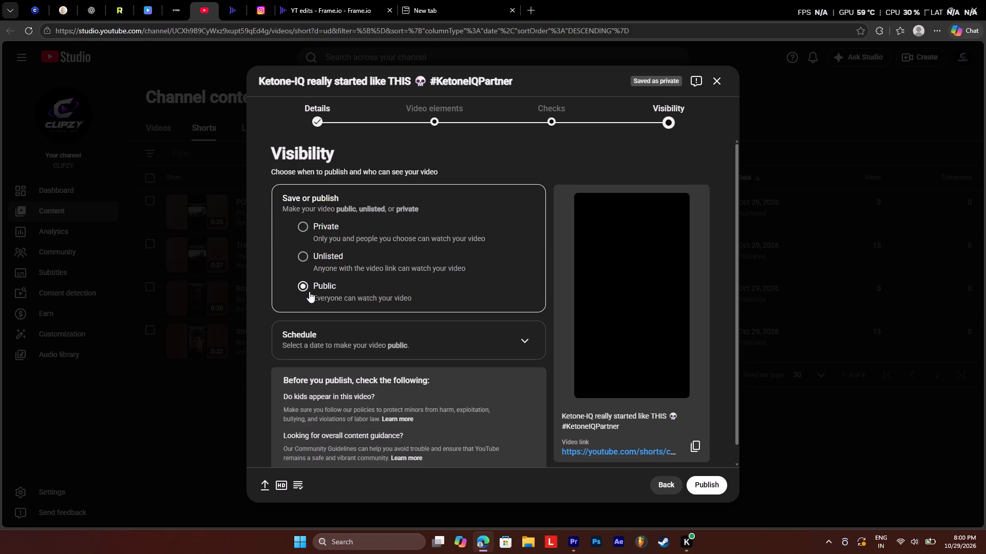
Return to the scheduled release option and schedule the video for Oct 29, 2026 at 8:15 PM.
click(501, 341)
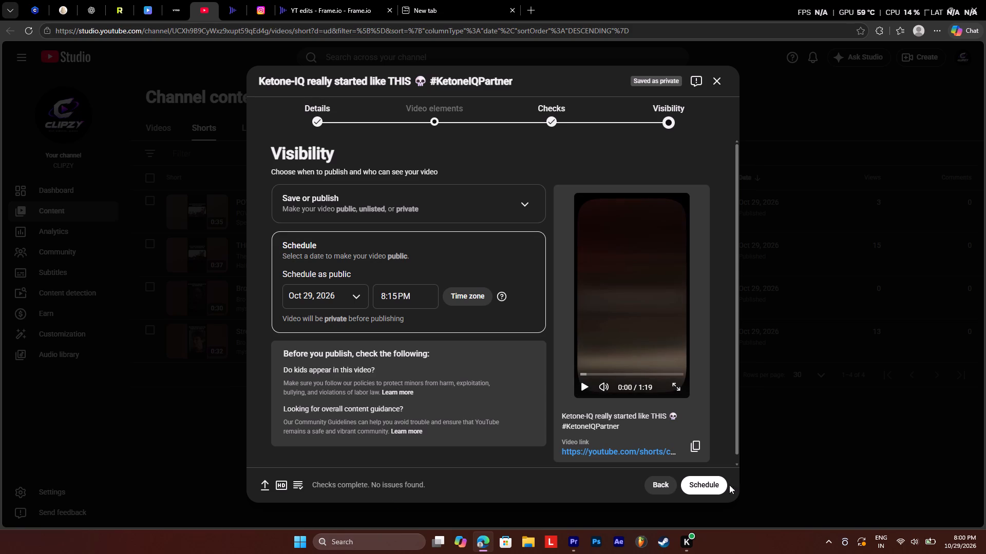
click(711, 487)
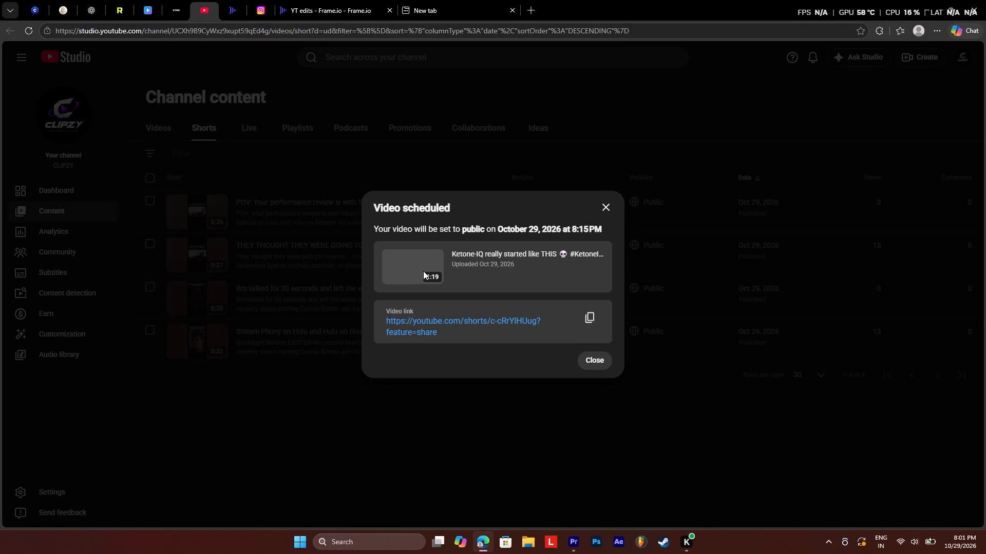
Open the scheduled Short through its video link and like it.
click(453, 320)
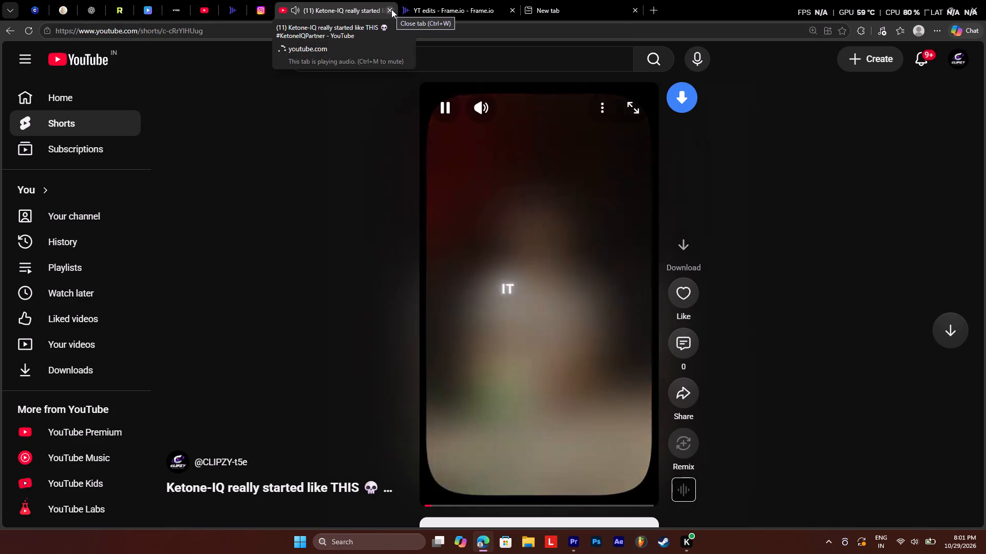
click(686, 304)
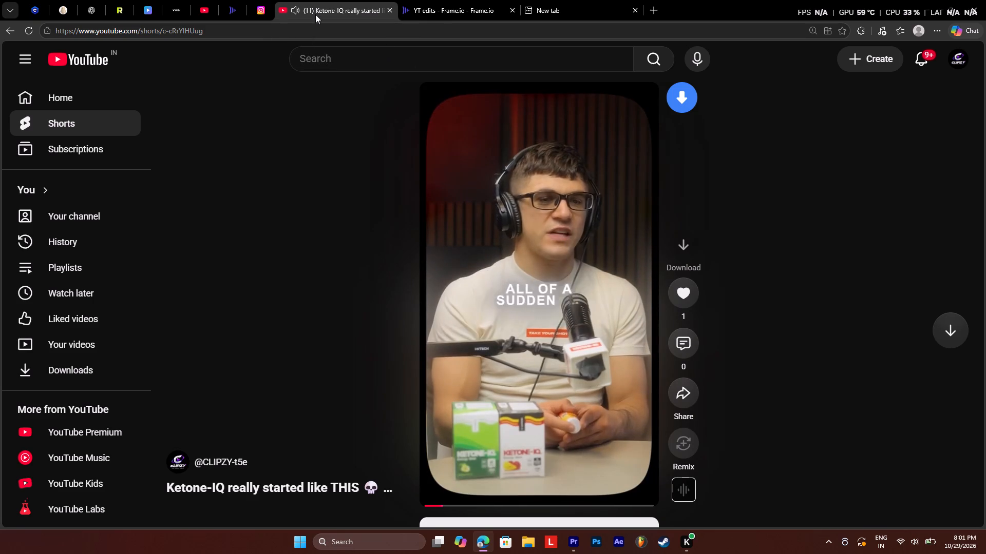
Close the opened Short and dismiss the video scheduled confirmation.
click(390, 8)
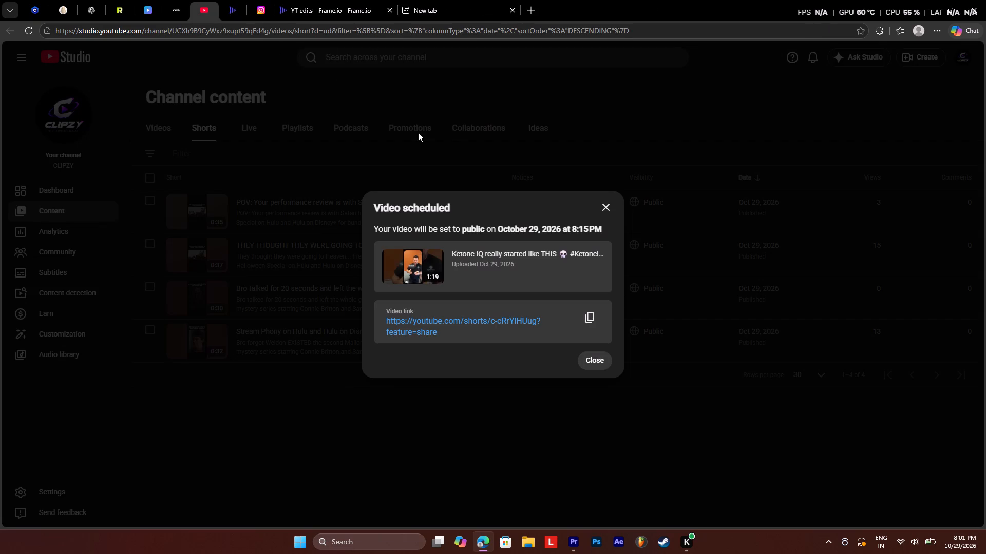
click(606, 209)
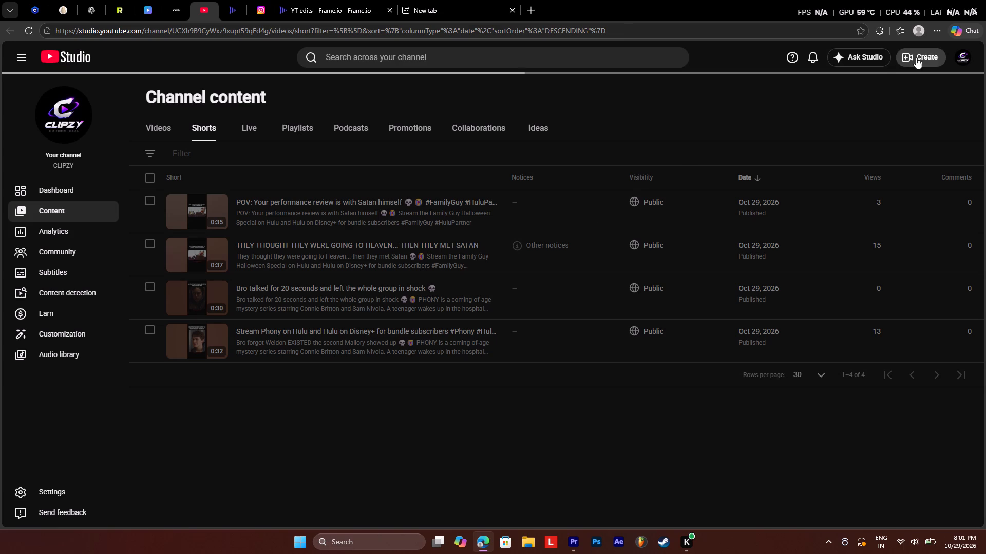
Start a new video upload with file 3 from the yt upload folder.
click(926, 60)
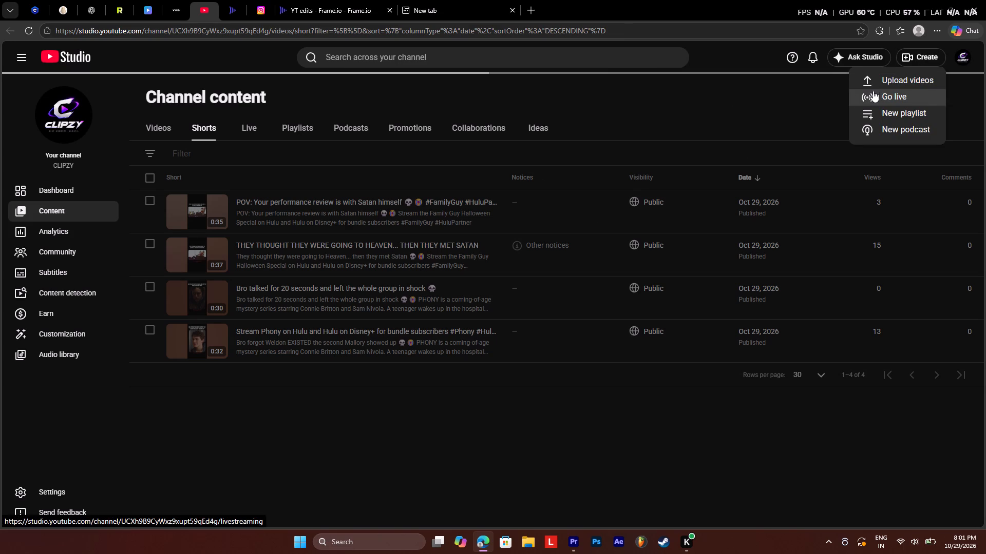
click(878, 79)
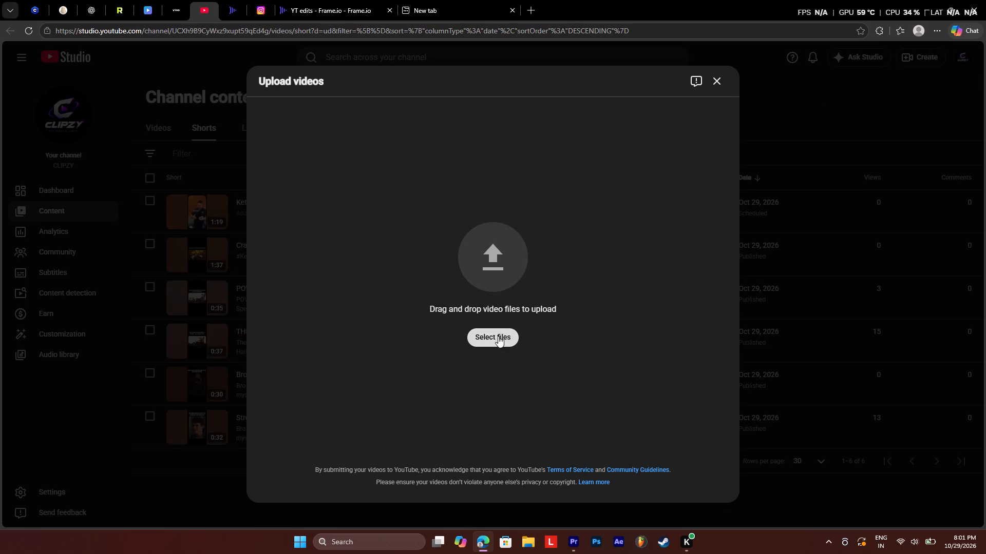
click(498, 336)
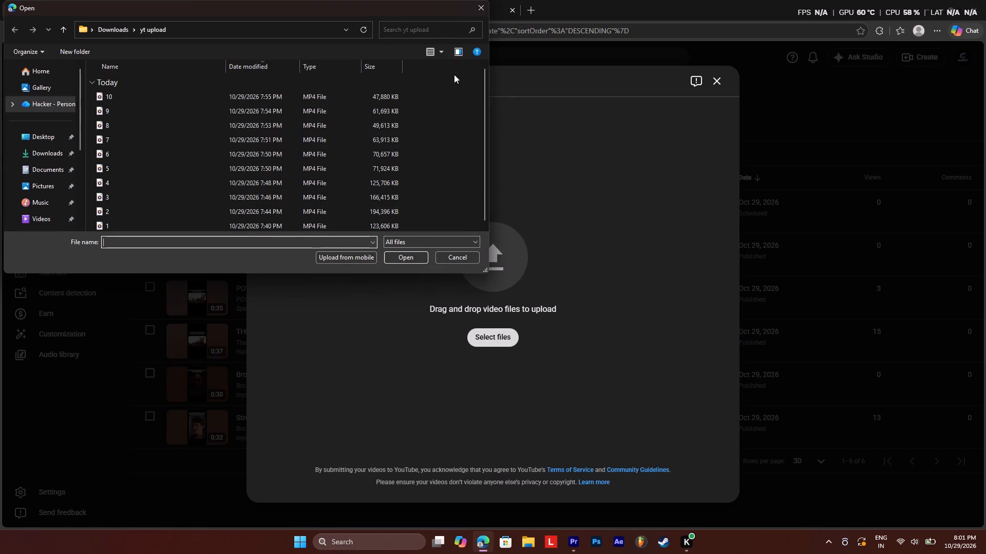
drag(486, 84, 478, 189)
click(135, 197)
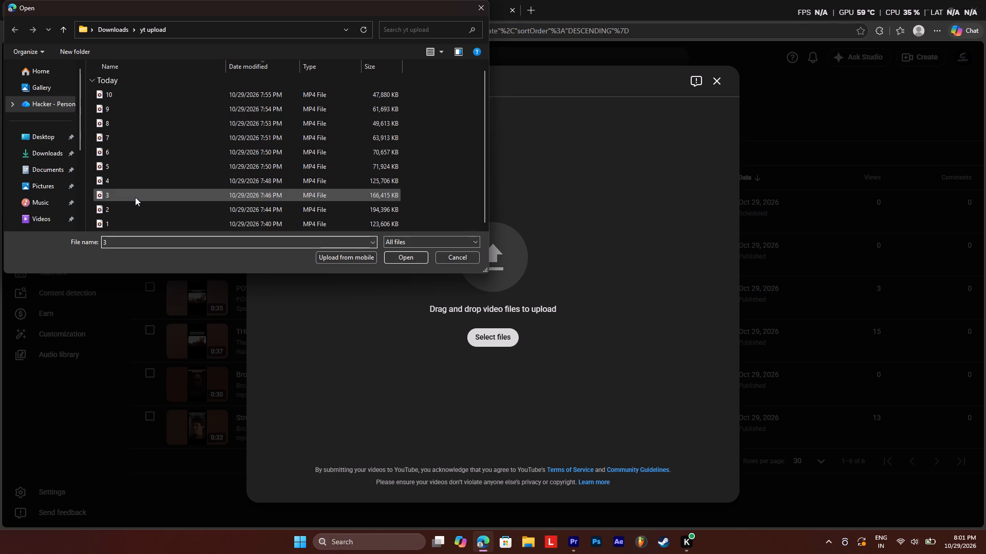
click(424, 261)
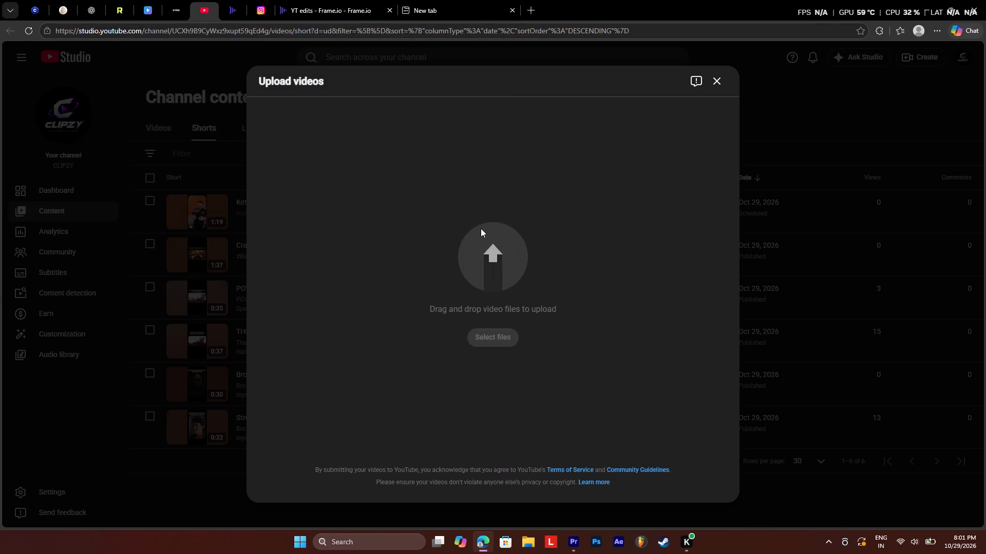
Copy the caption line "The nerds were onto something 👀" from the campaign chat and set the title to it plus #KetoneIQPartner.
click(54, 9)
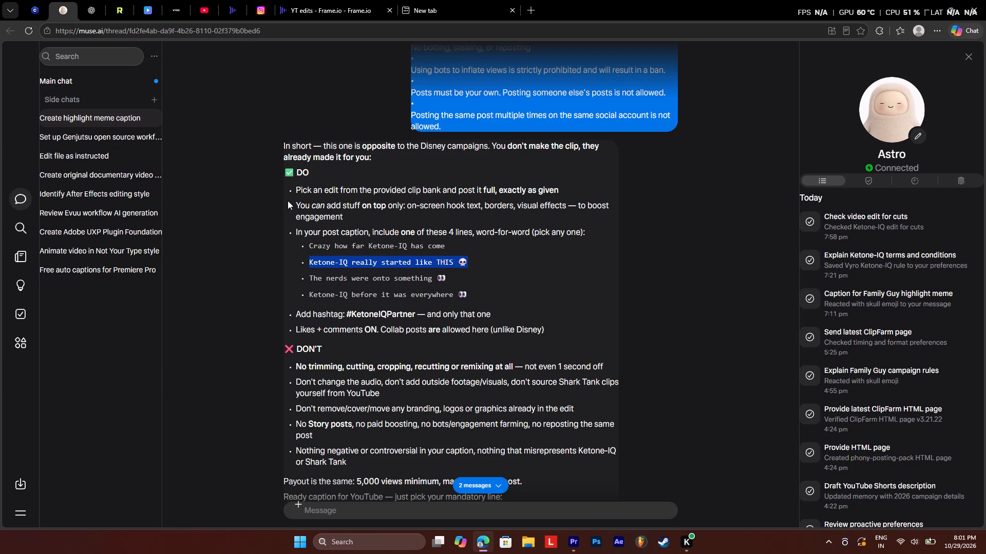
drag(310, 278, 447, 279)
key(ctrl+c)
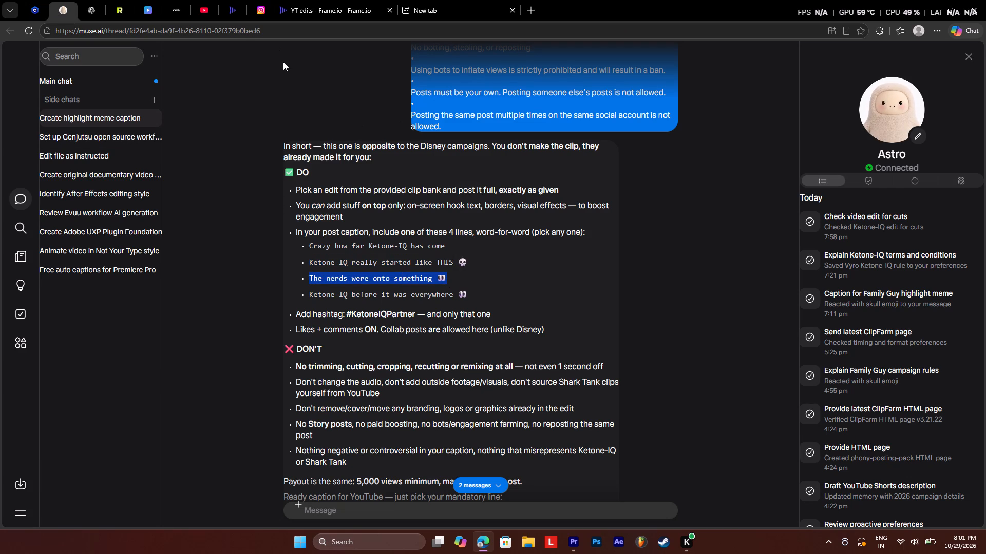
key(ctrl+c)
click(209, 12)
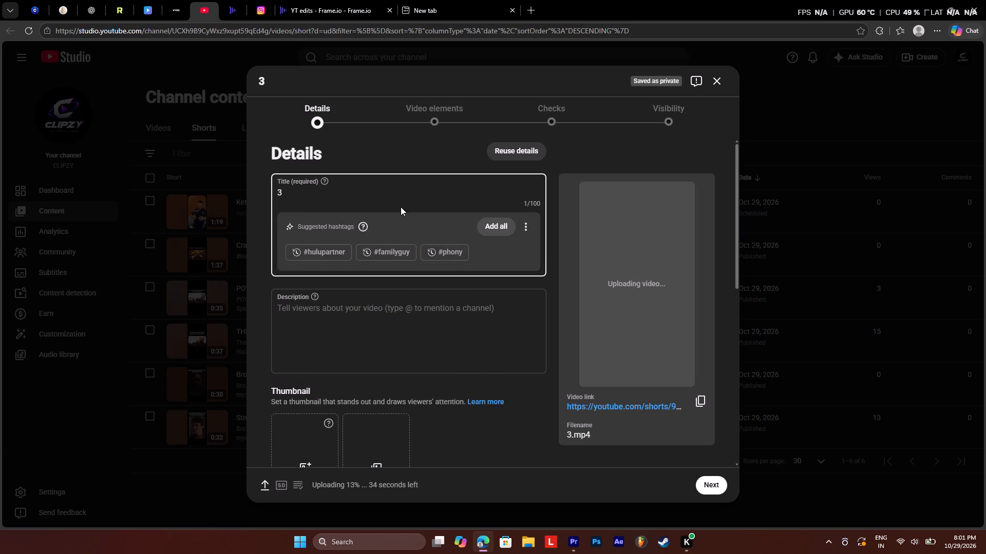
drag(336, 197, 243, 197)
key(ctrl+v)
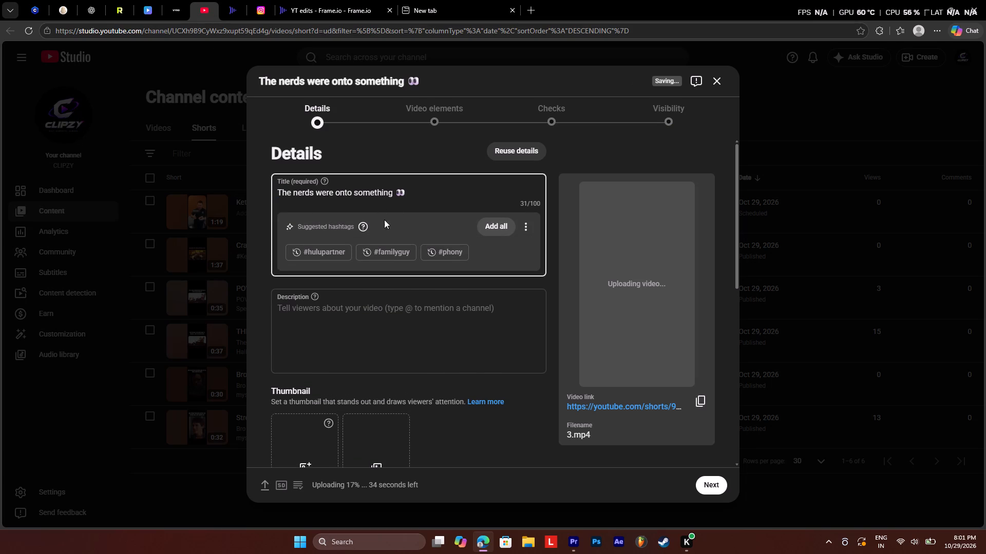
key(space)
key(super+v)
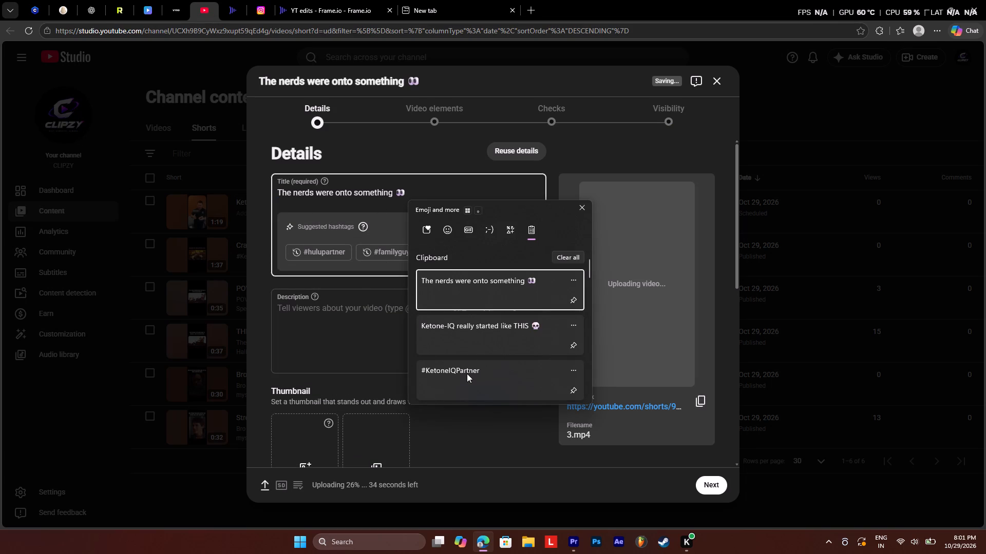
click(467, 373)
key(ctrl+v)
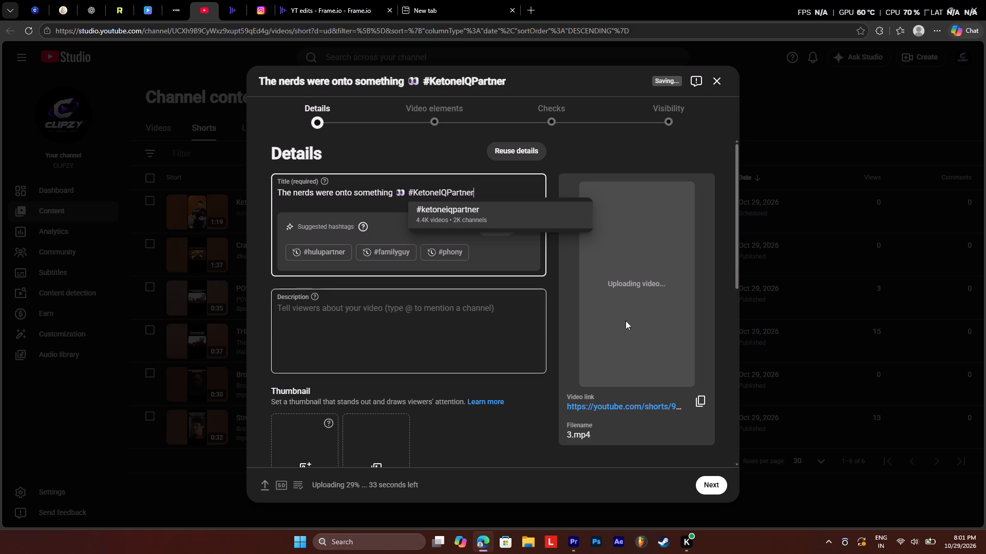
Set the video's audience to not made for kids and return to the title section of the details.
drag(737, 236, 717, 407)
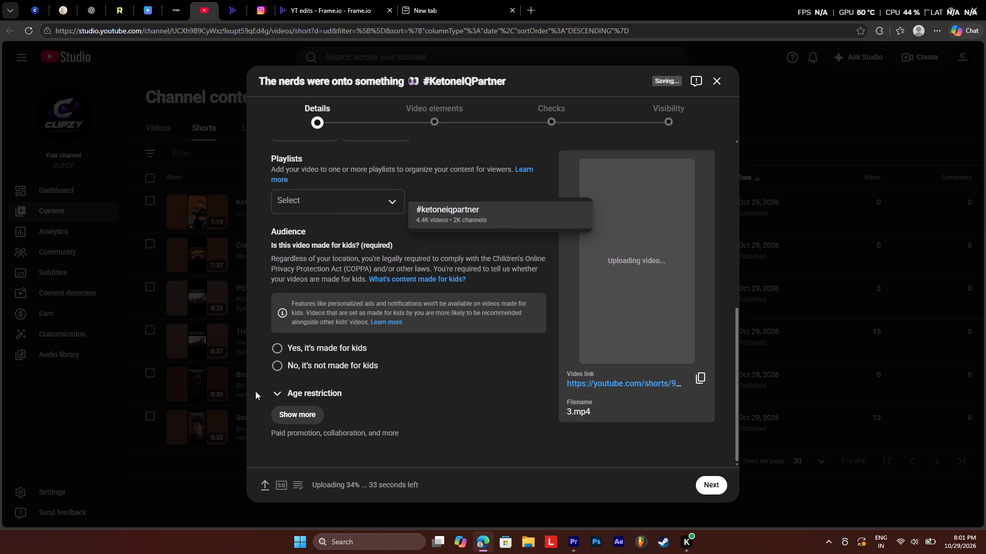
click(281, 368)
drag(738, 364, 748, 192)
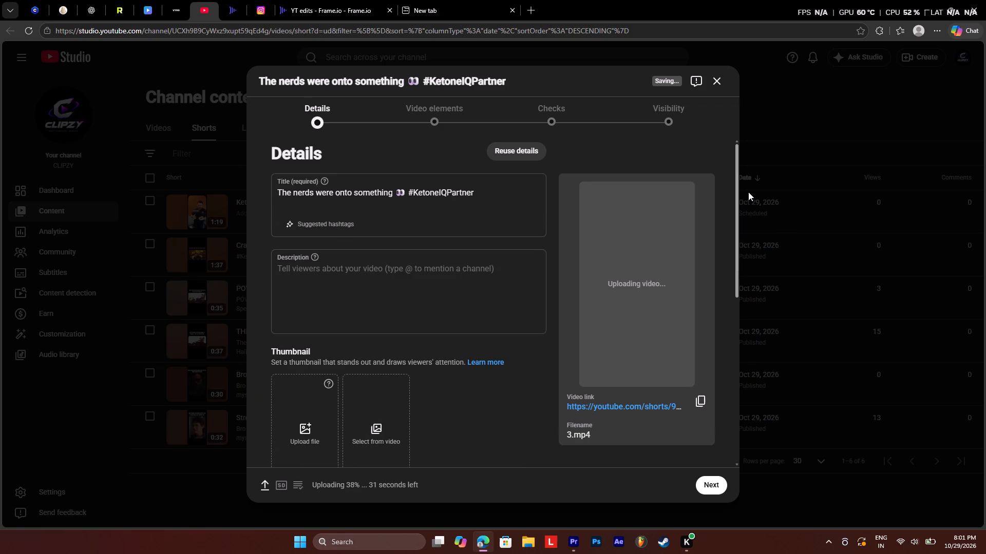
drag(748, 192, 749, 192)
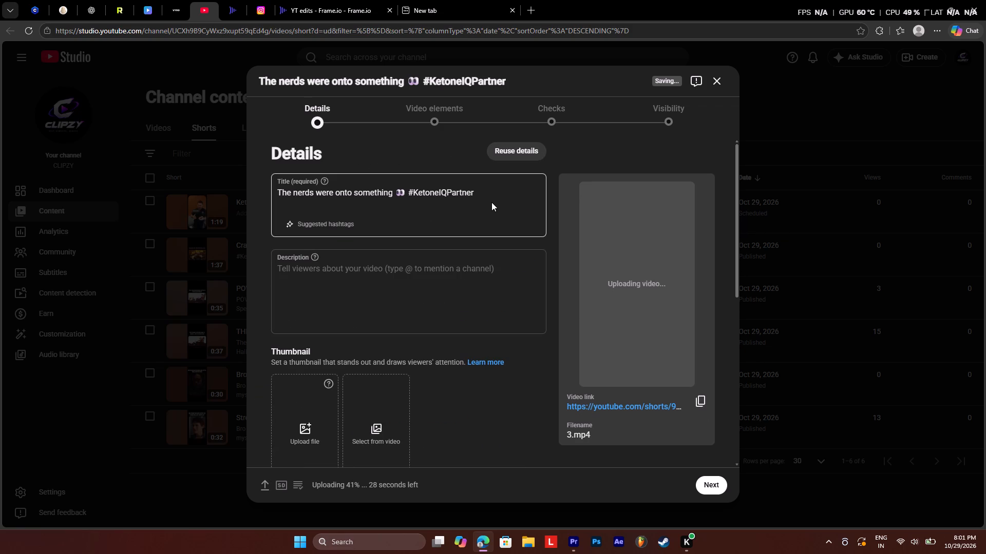
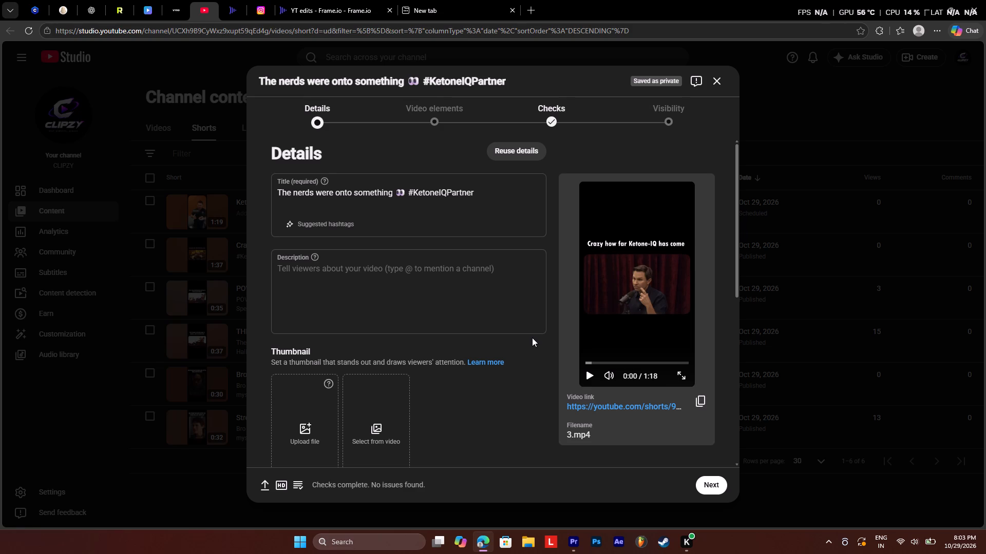
Advance the upload to the visibility stage and set its schedule date to Oct 29, 2026.
click(722, 488)
double_click(722, 488)
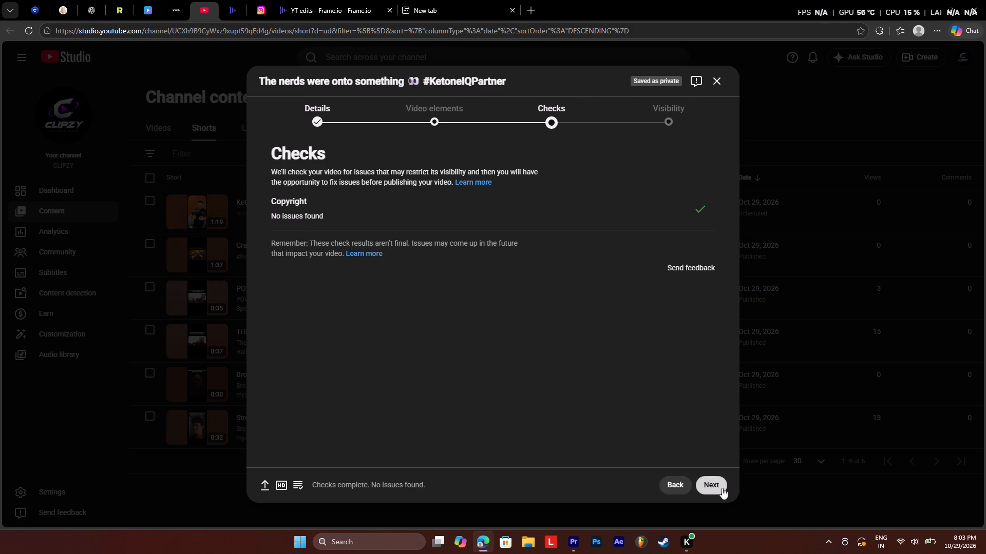
click(299, 296)
click(309, 290)
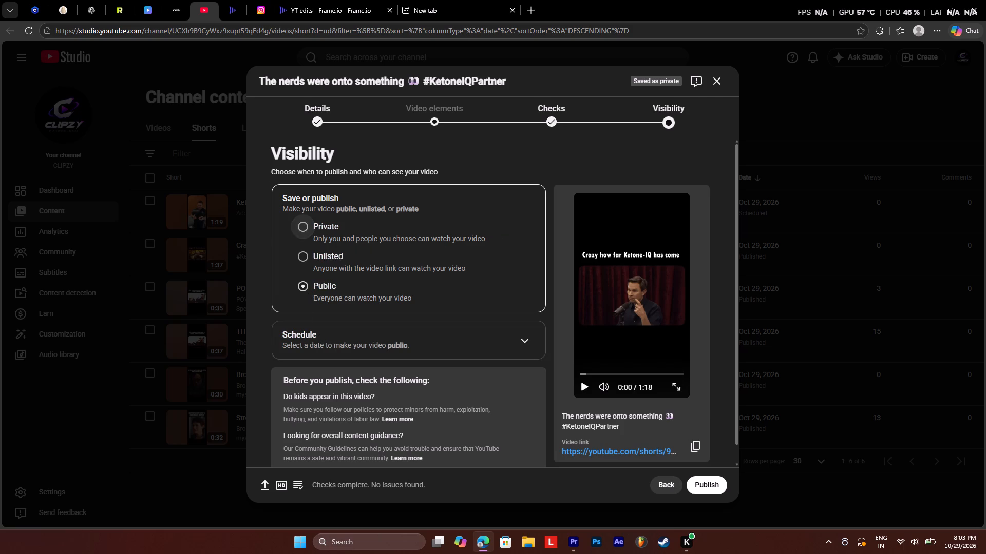
click(491, 353)
click(363, 294)
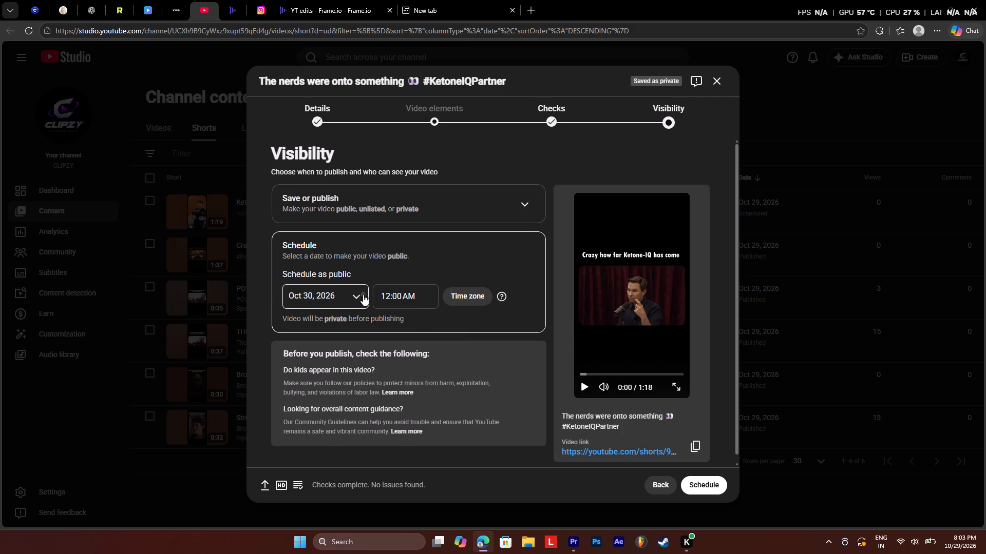
click(372, 406)
Set the schedule time to 8:15 PM, schedule the video and close the confirmation.
click(418, 293)
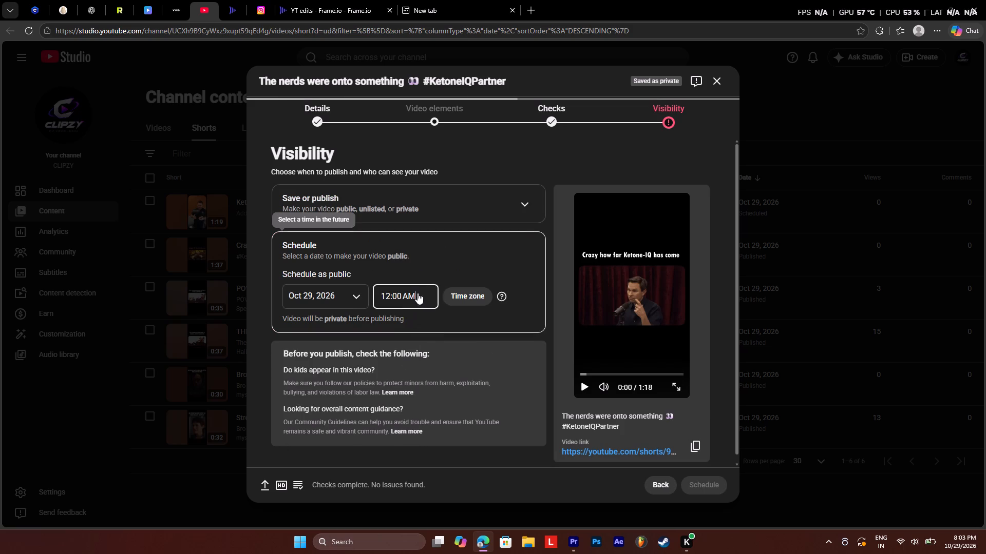
drag(436, 324, 439, 355)
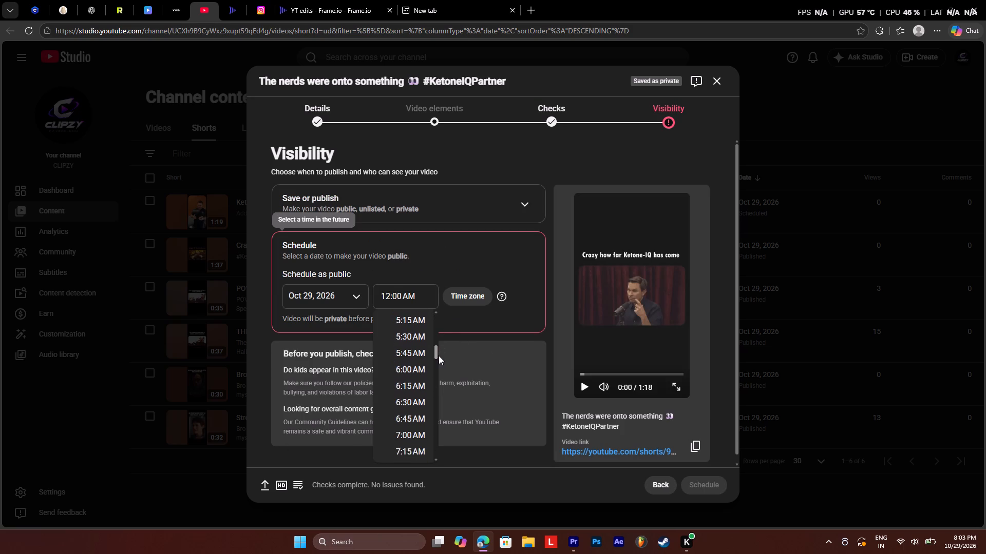
drag(439, 355, 439, 367)
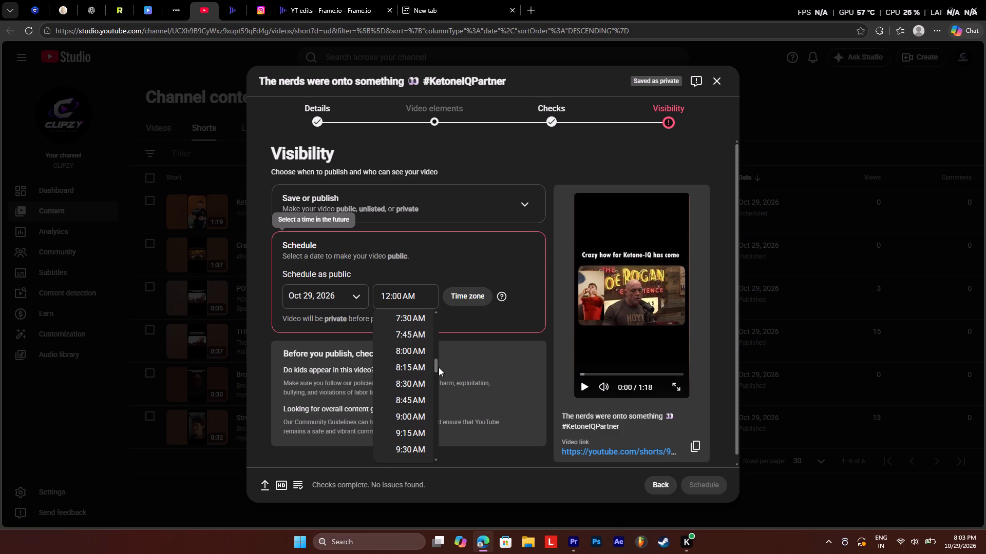
click(407, 384)
click(422, 295)
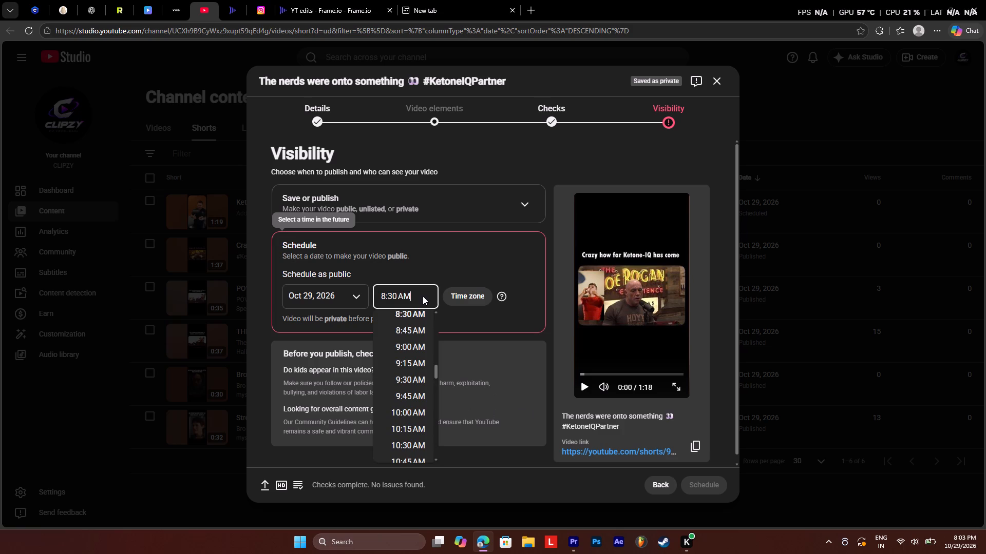
drag(437, 368, 437, 415)
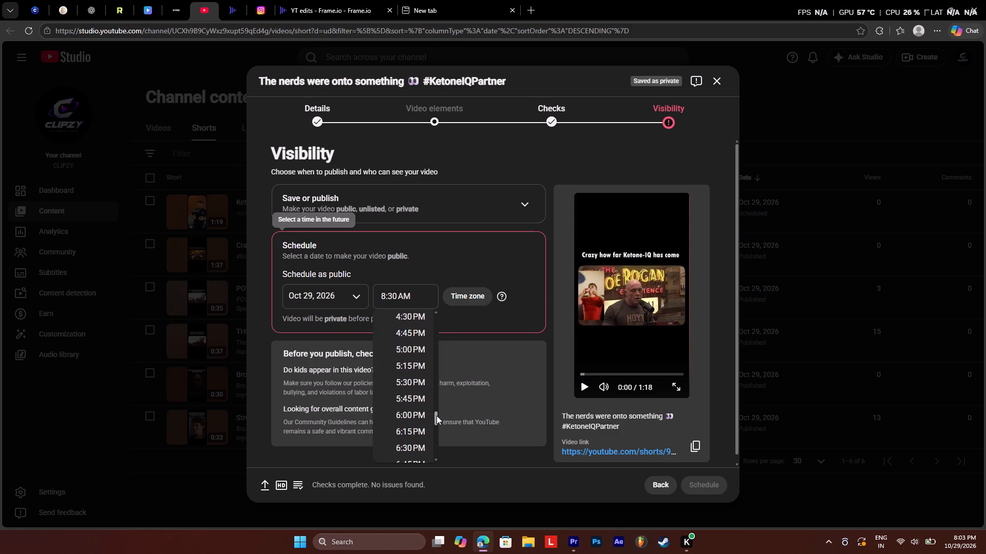
drag(437, 415, 437, 428)
click(416, 406)
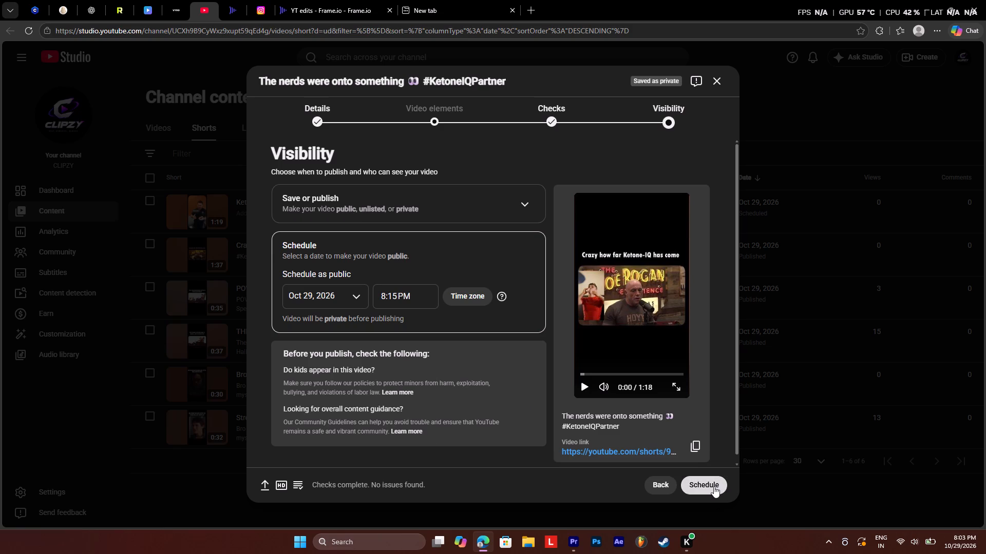
click(714, 486)
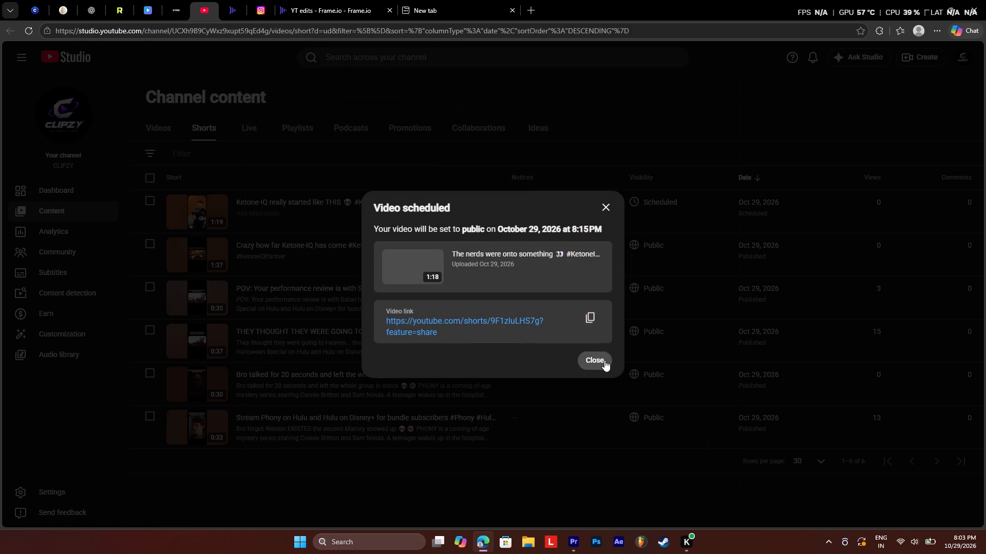
click(604, 360)
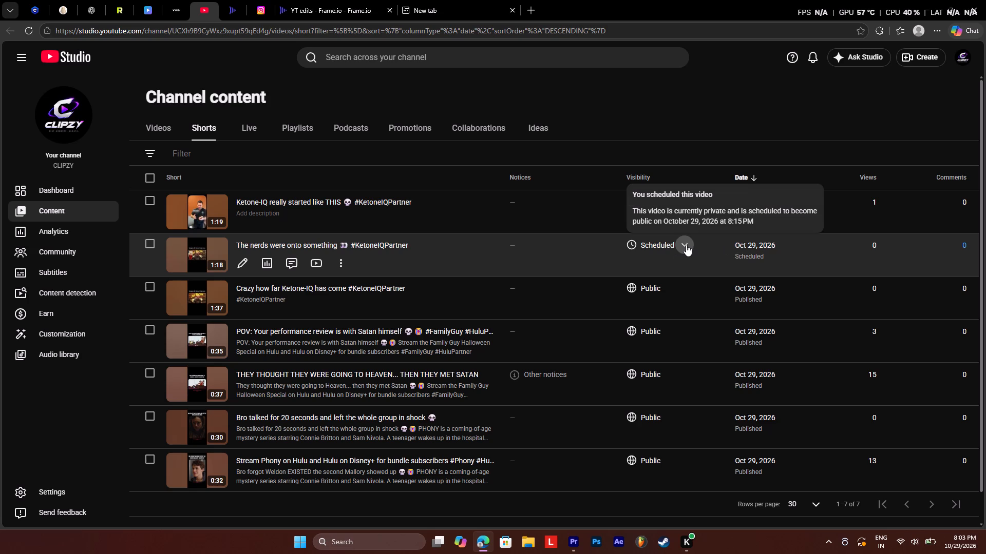
Reschedule the "Ketone-IQ really started like THIS 💀" Short to 8:30 PM on Oct 29, 2026.
click(686, 244)
click(574, 244)
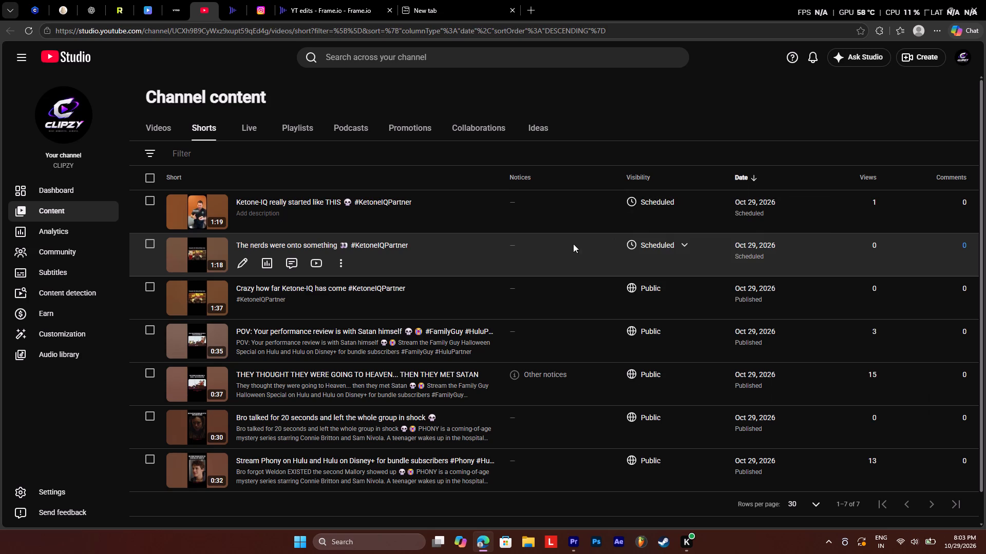
click(678, 200)
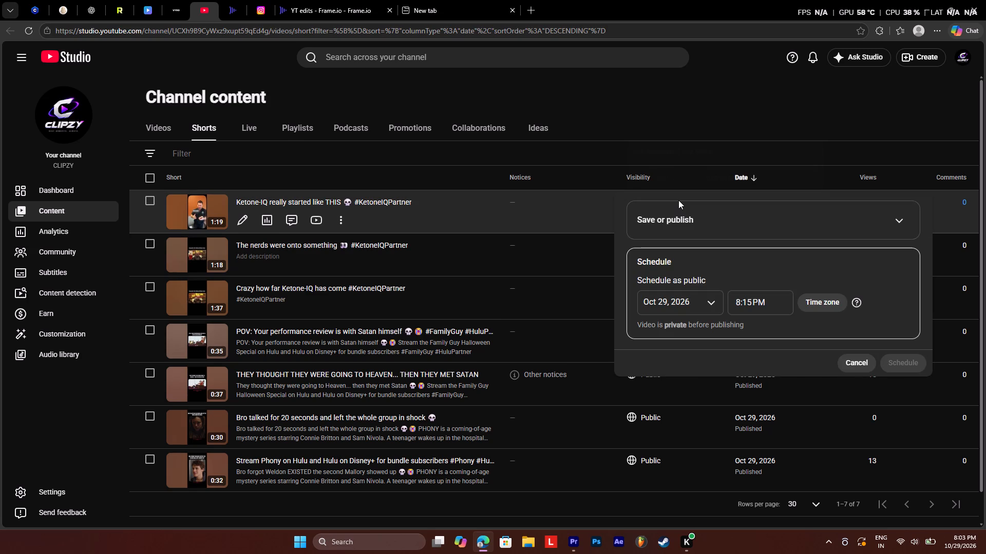
click(769, 302)
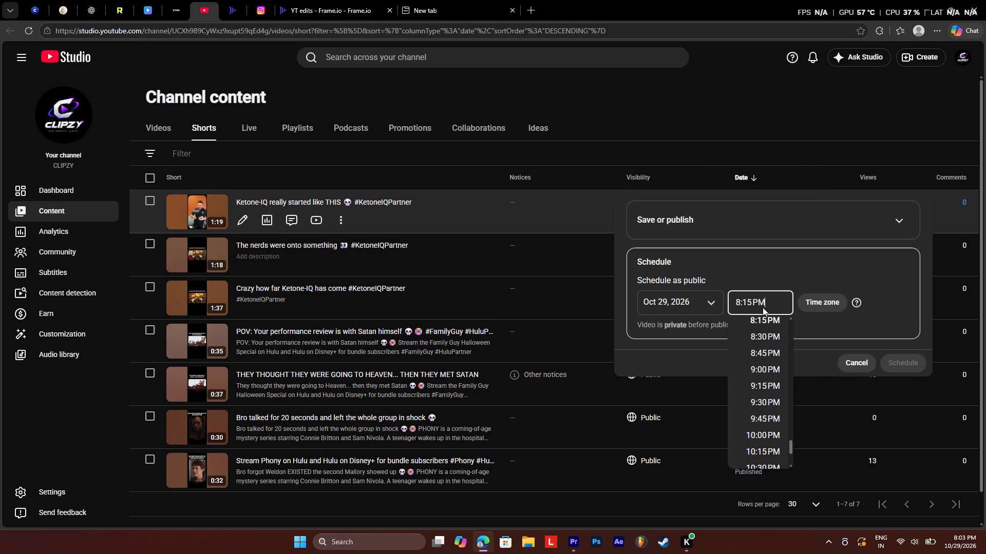
click(764, 339)
click(915, 360)
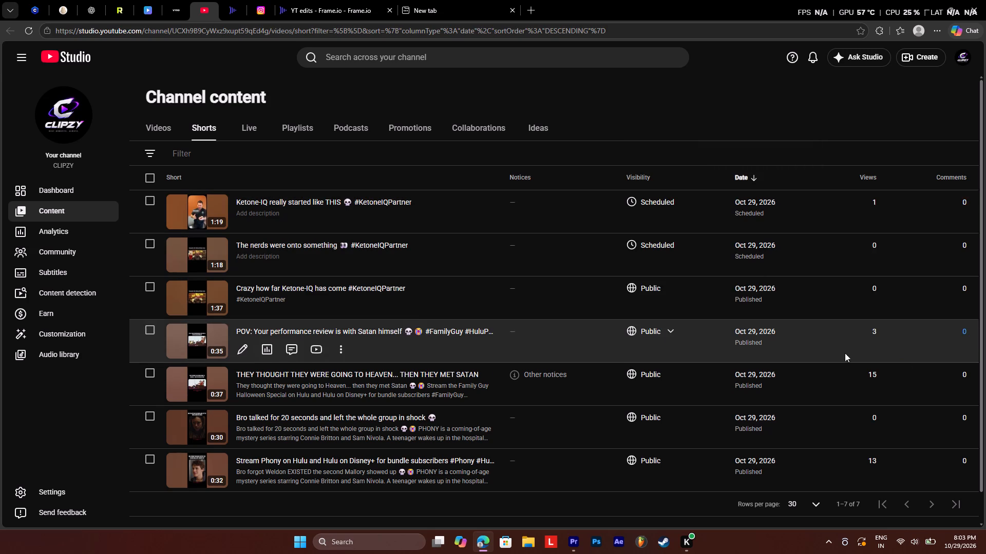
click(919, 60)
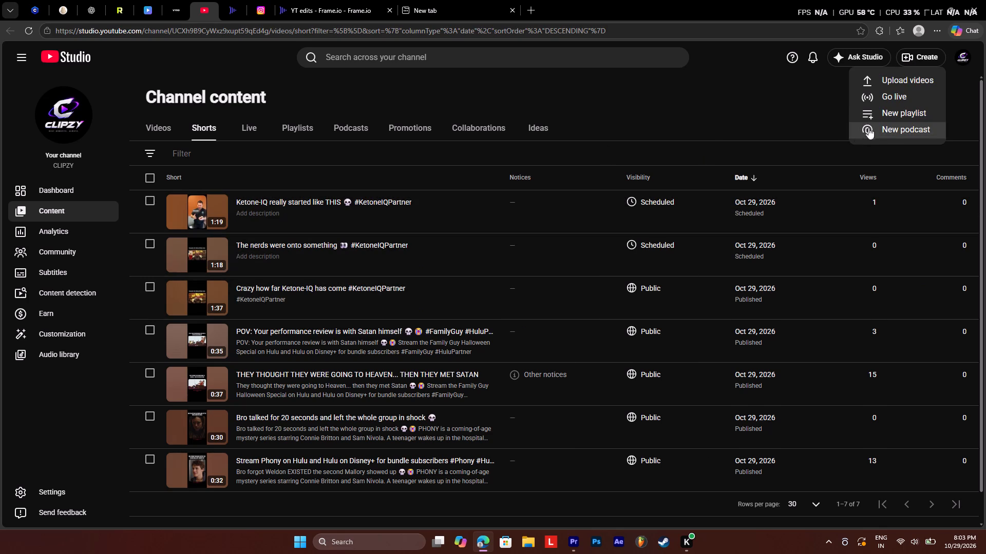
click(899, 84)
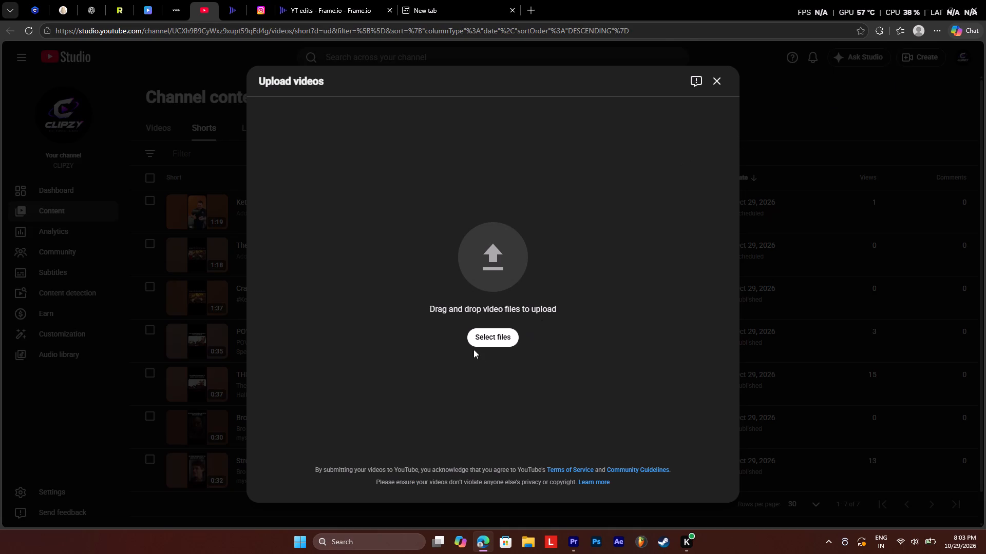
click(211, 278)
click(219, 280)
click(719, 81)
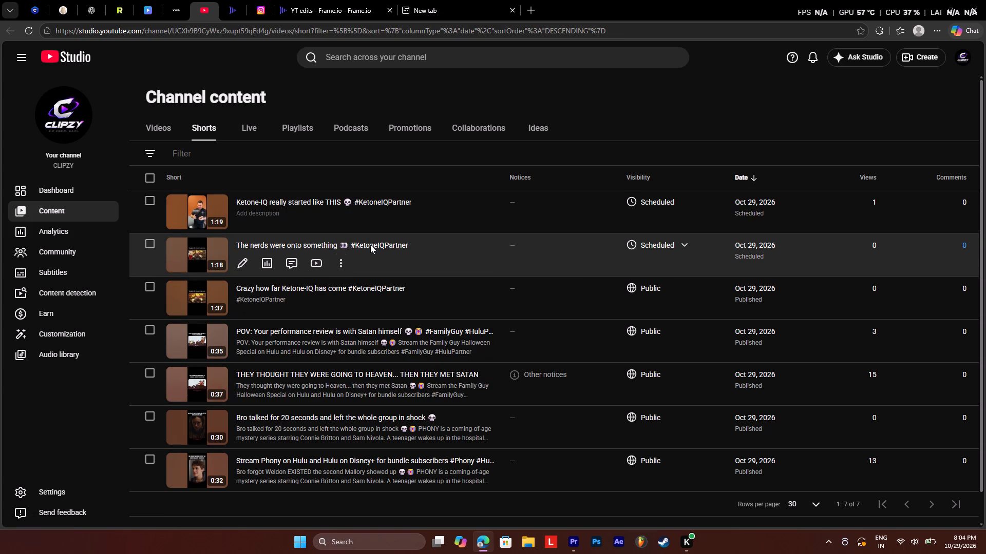
Start a new video upload with file 4 from the yt upload folder.
click(926, 55)
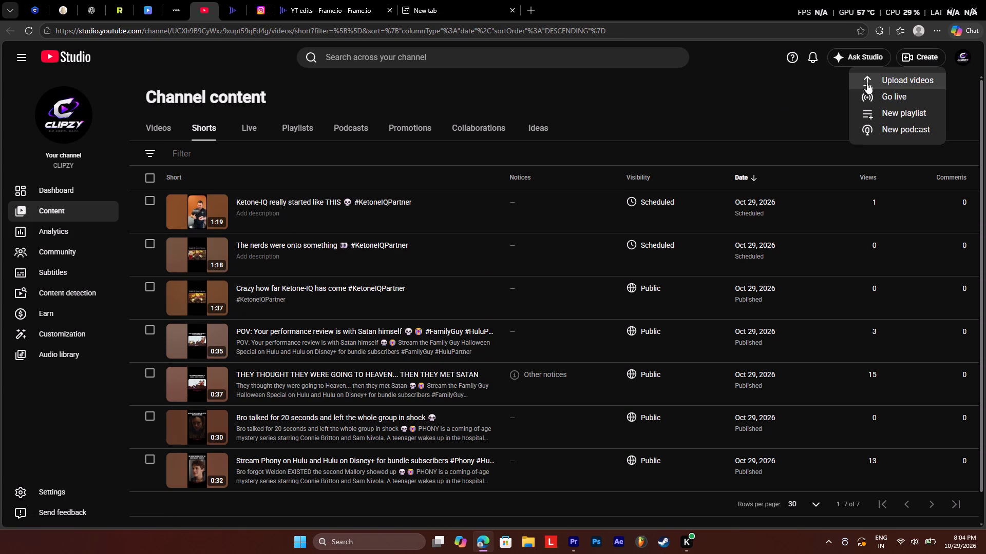
click(879, 76)
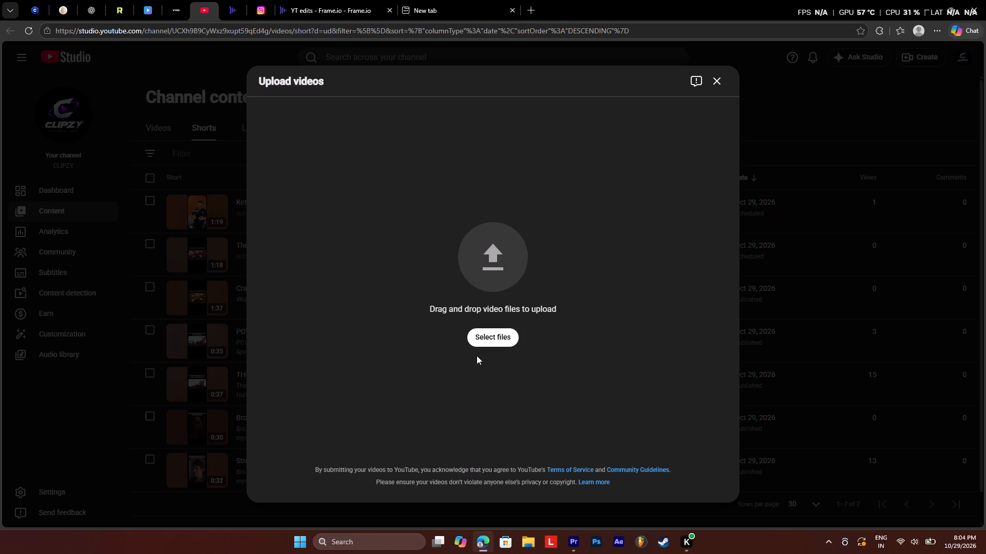
click(496, 339)
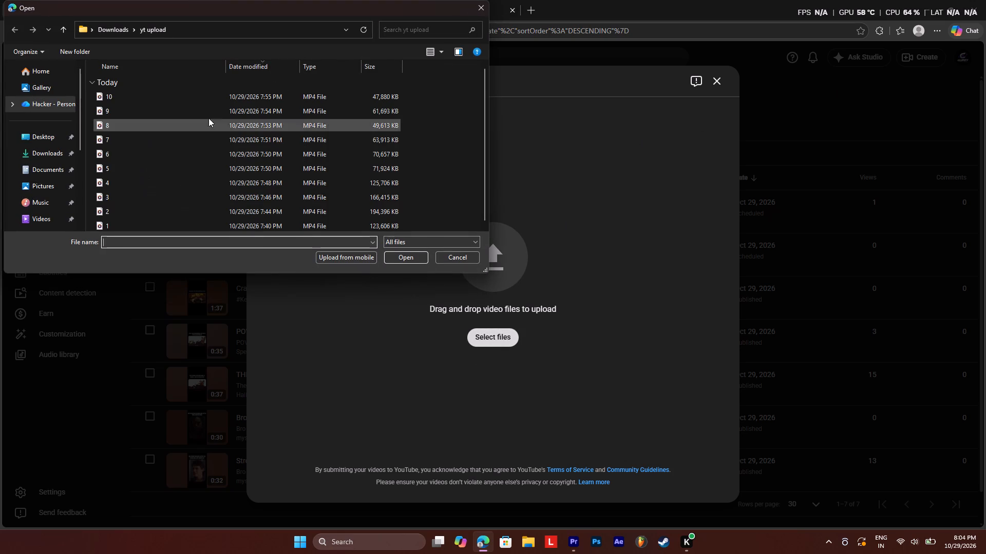
click(121, 178)
click(422, 255)
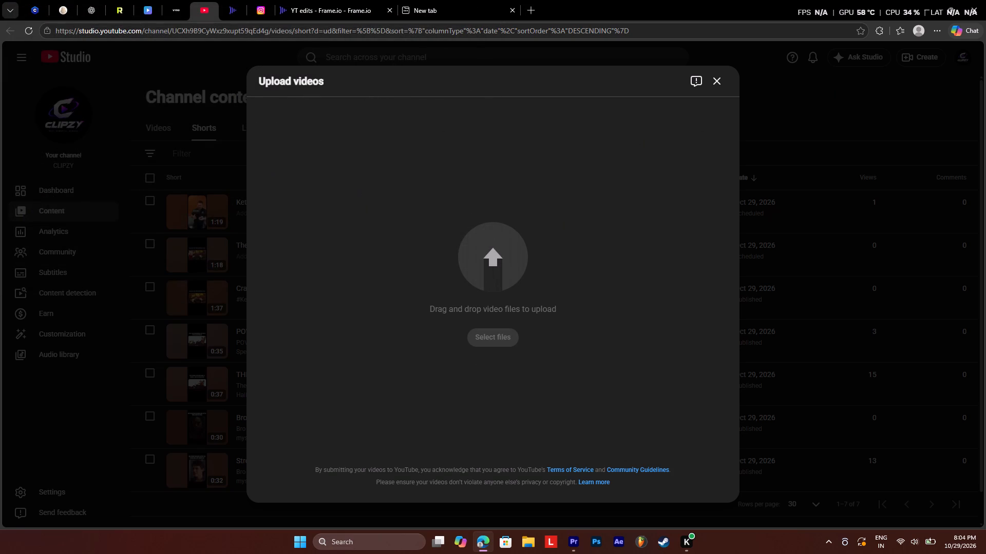
Copy the caption line "Ketone-IQ before it was everywhere 👀" from the campaign chat and replace the uploaded video's title with it.
click(64, 8)
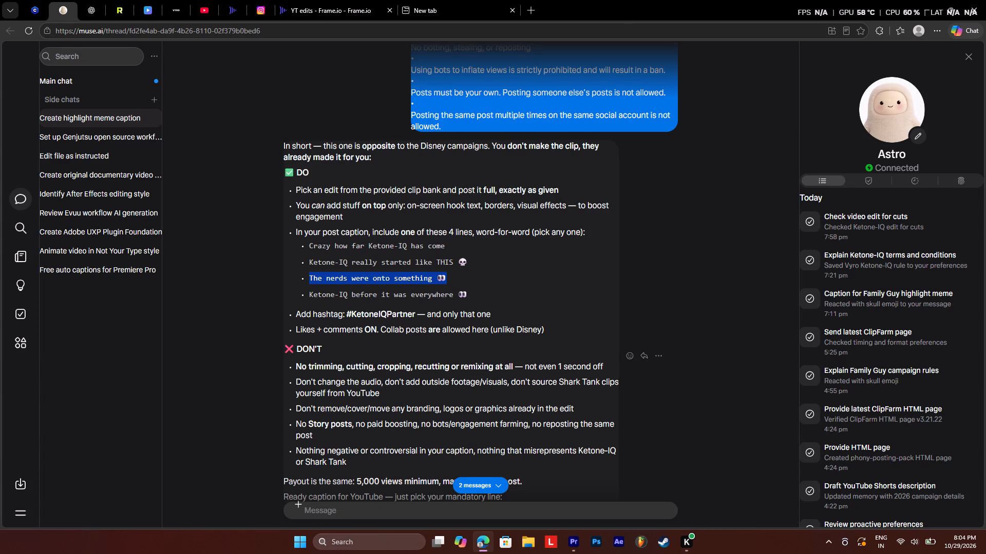
drag(309, 294, 468, 296)
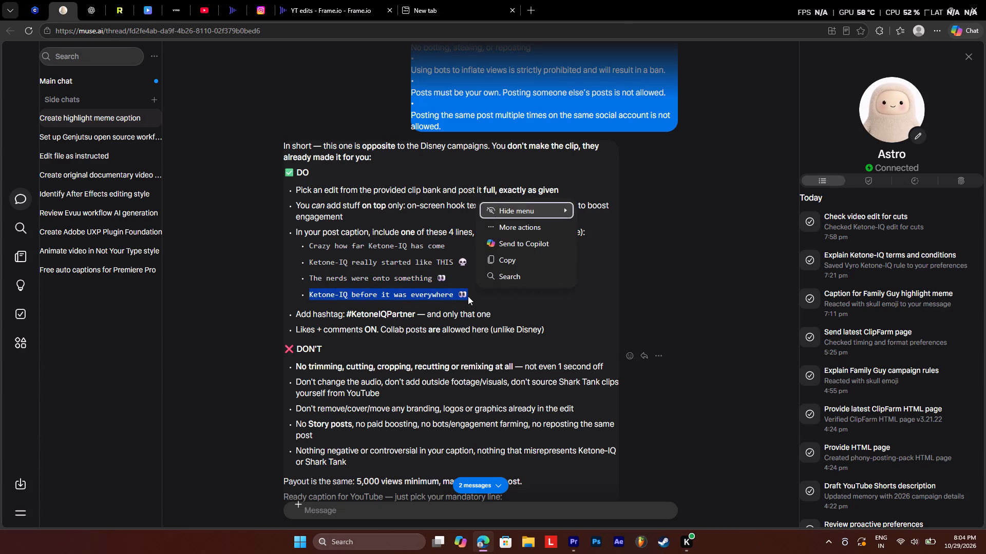
key(ctrl+c)
click(207, 10)
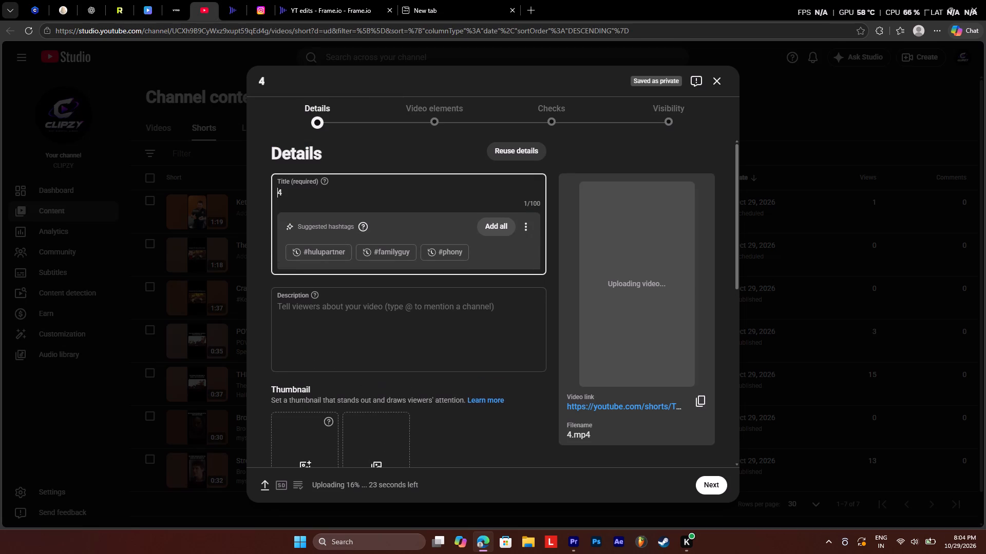
drag(283, 188, 242, 188)
key(ctrl+v)
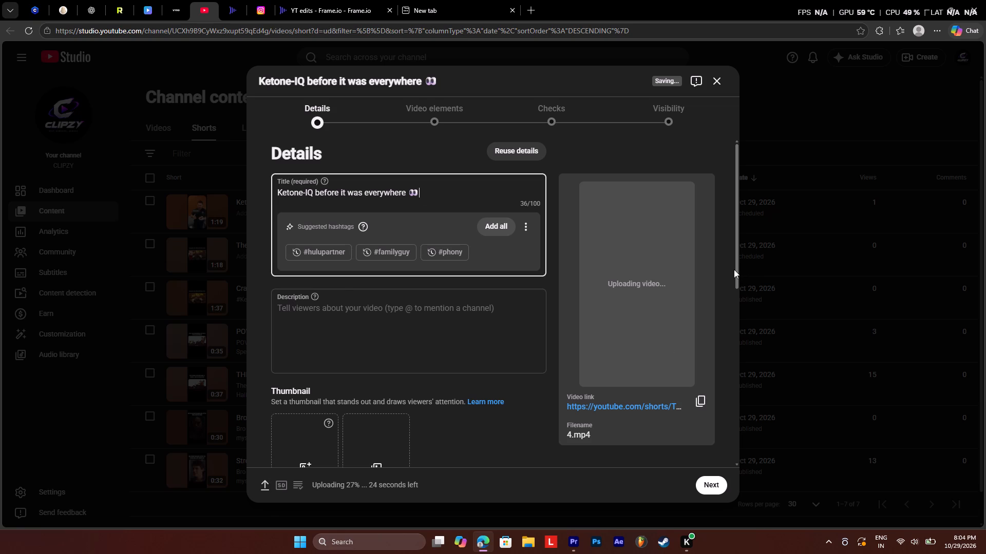
Append the hashtag #KetoneIQPartner to the end of the video title.
drag(734, 269, 734, 306)
drag(736, 285, 733, 390)
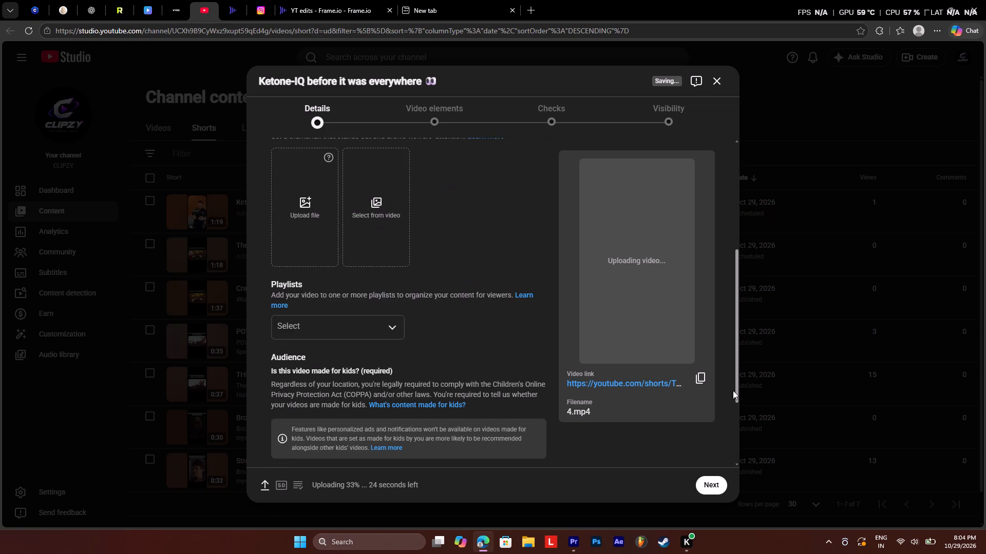
drag(733, 390, 733, 251)
click(444, 196)
key(space)
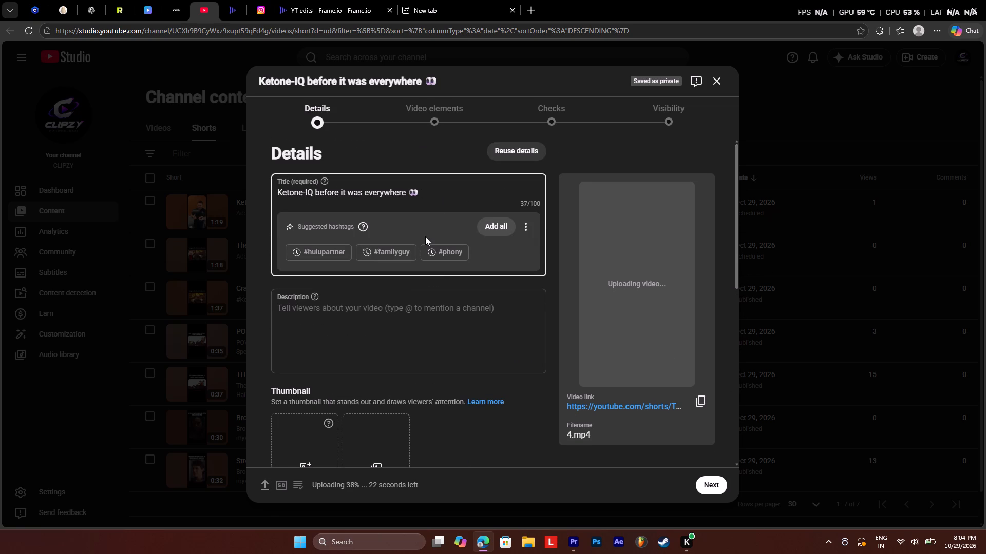
key(super+v)
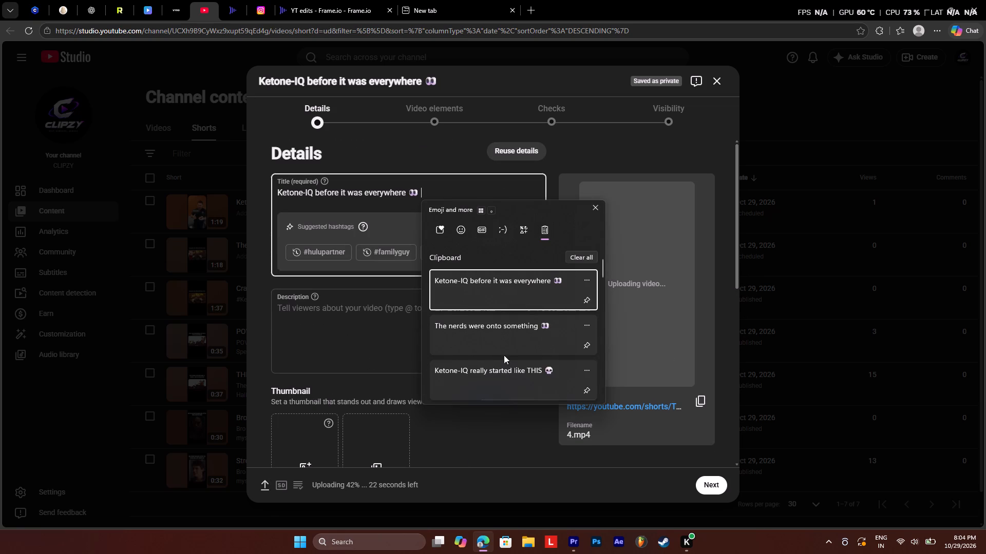
drag(604, 271, 605, 280)
click(494, 354)
key(ctrl+v)
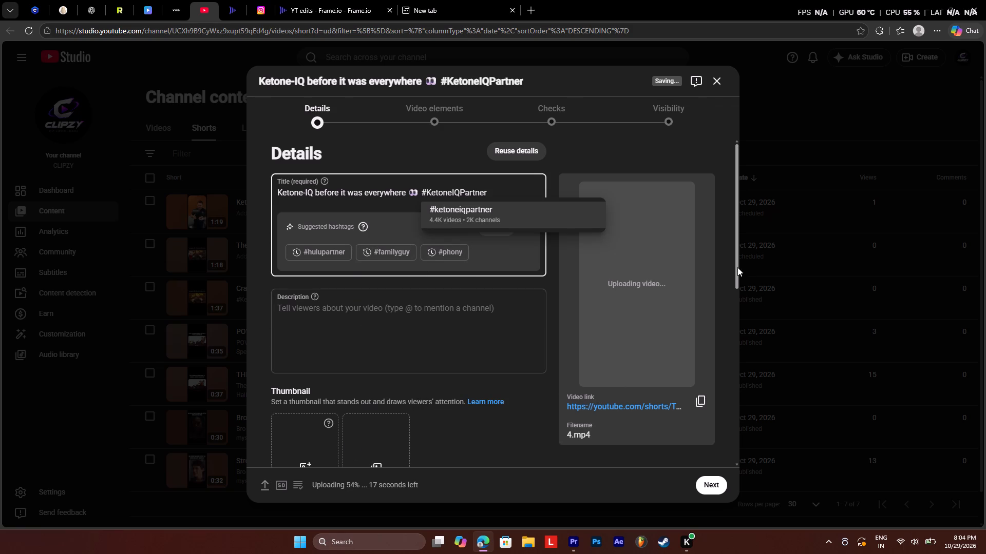
Set the video's audience to not made for kids.
drag(737, 266, 731, 390)
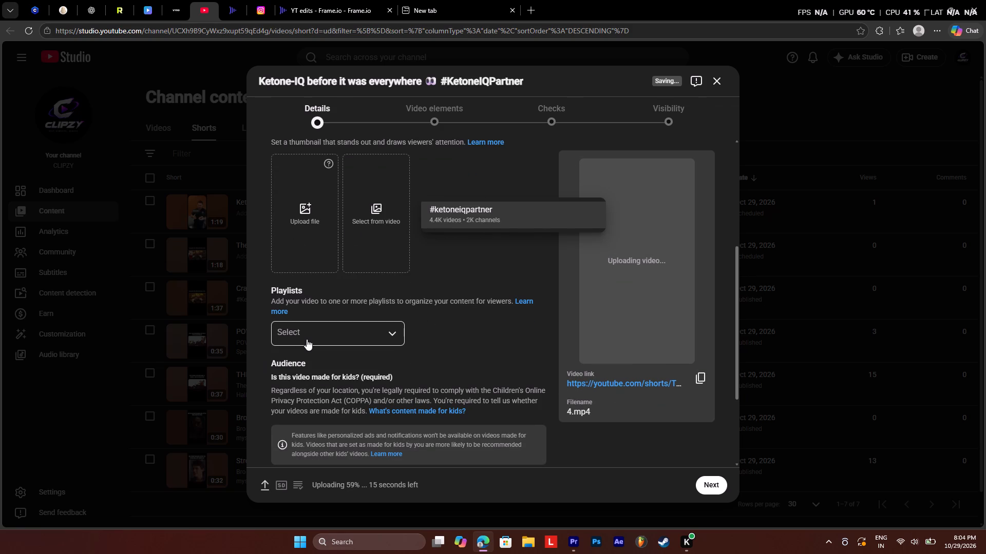
drag(738, 282, 737, 229)
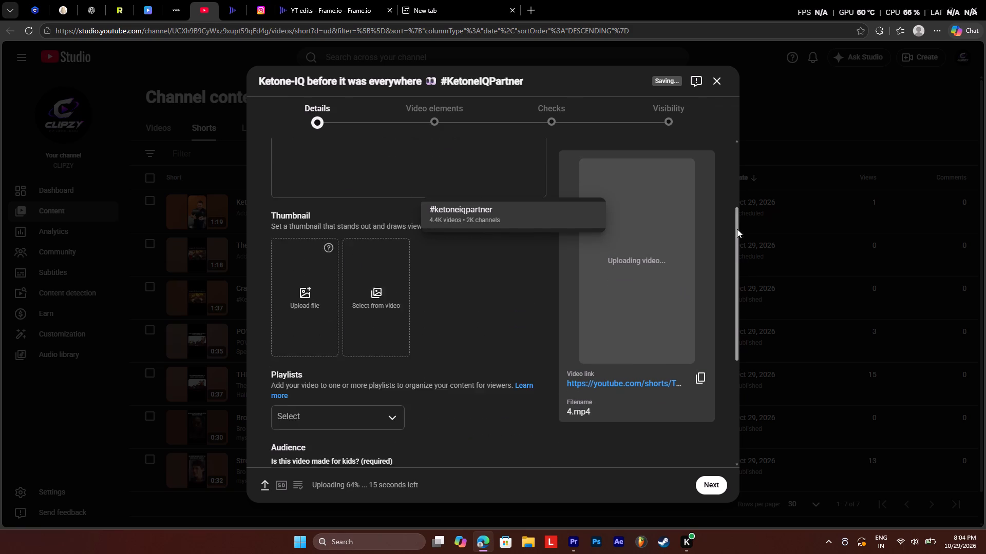
drag(737, 229, 741, 293)
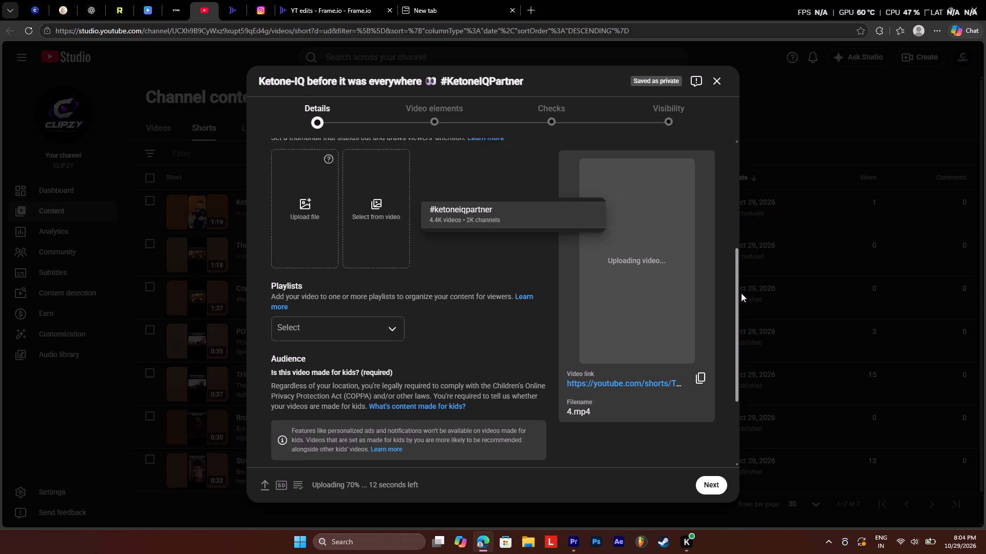
drag(741, 293, 730, 338)
click(312, 375)
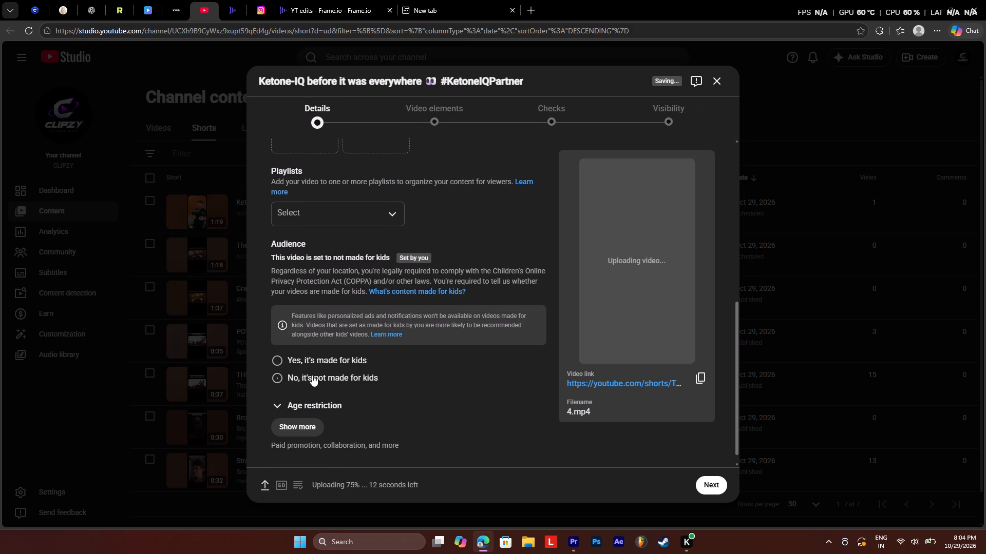
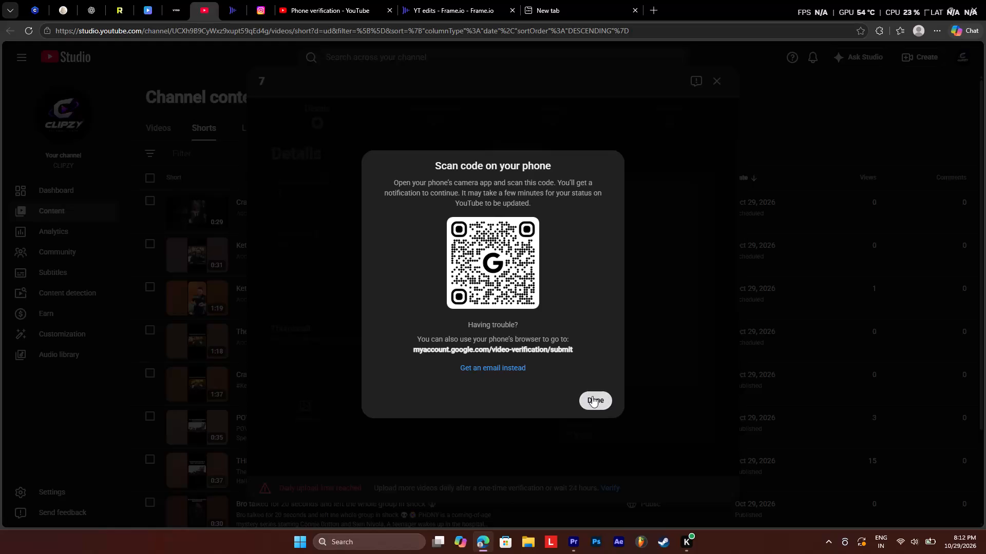
Finish the video verification's phone scan prompt and close the blocked file 7 upload.
click(592, 396)
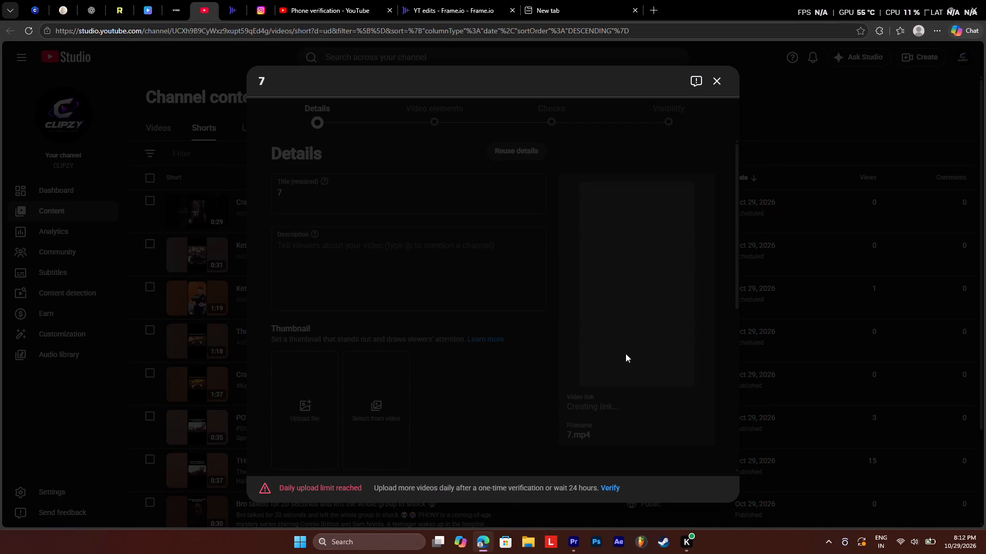
click(810, 250)
click(723, 81)
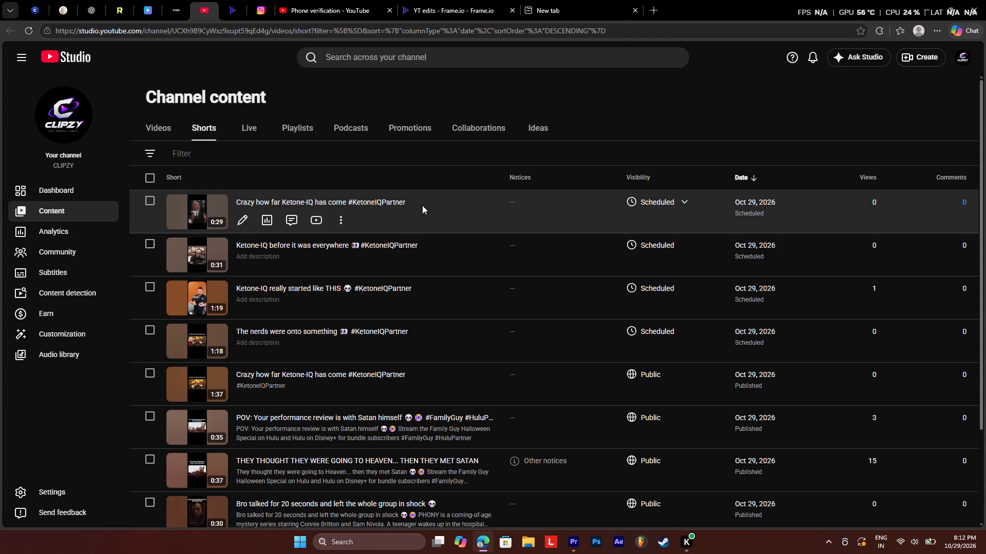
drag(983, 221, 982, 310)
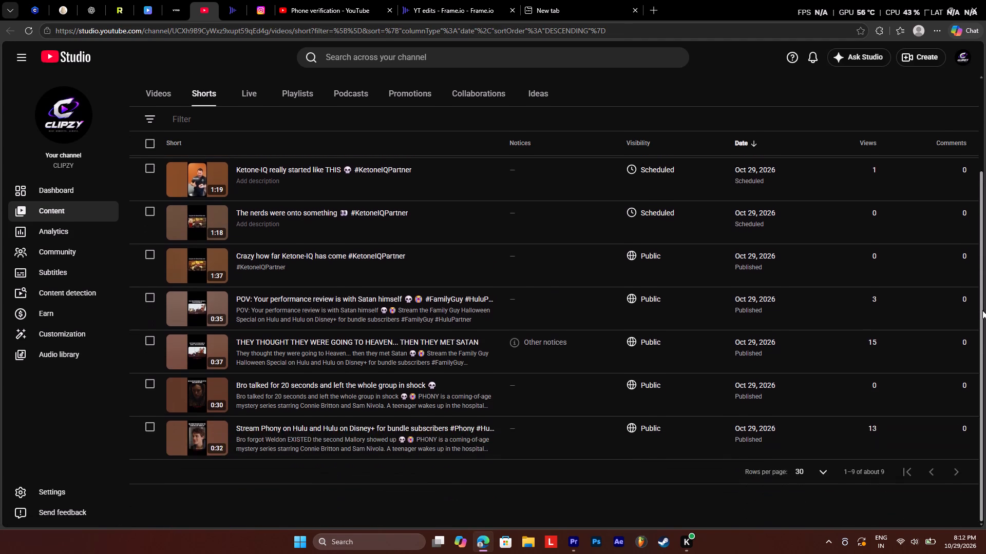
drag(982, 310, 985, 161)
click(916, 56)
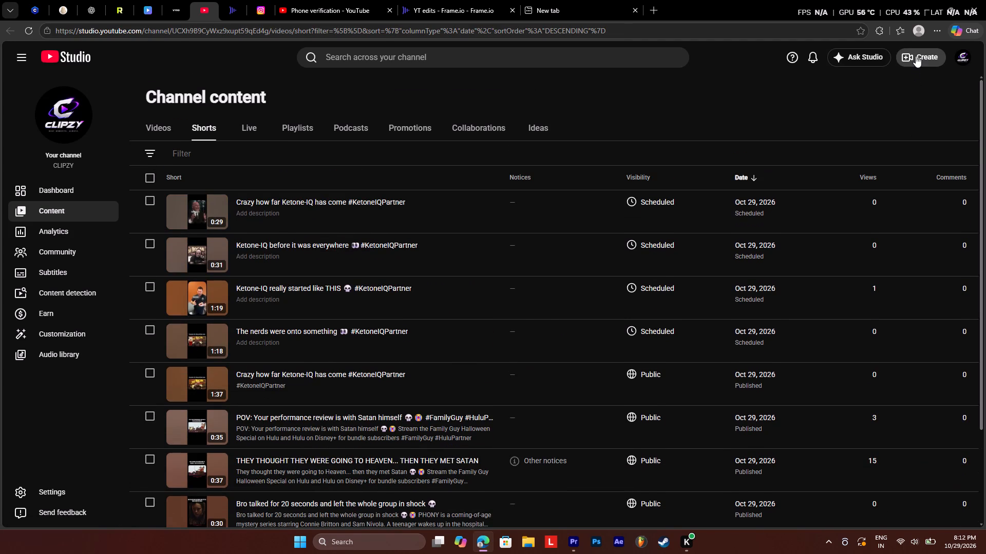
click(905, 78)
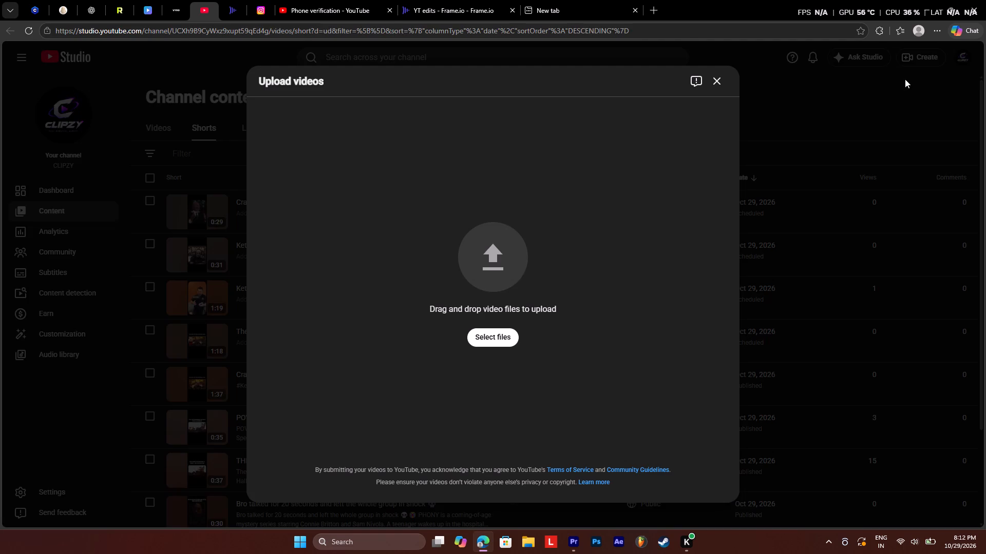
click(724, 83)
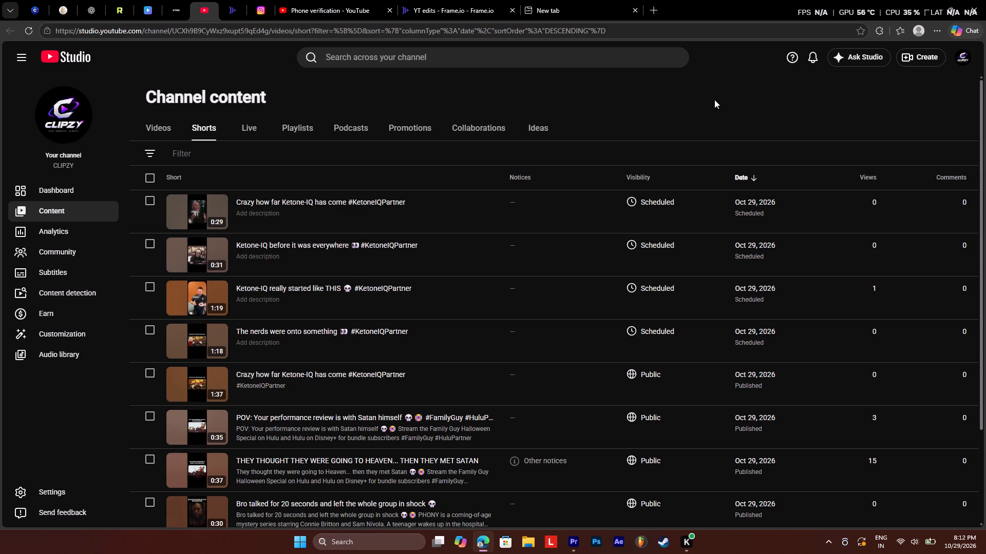
Start a new video upload with file 7 from the yt upload folder.
click(908, 56)
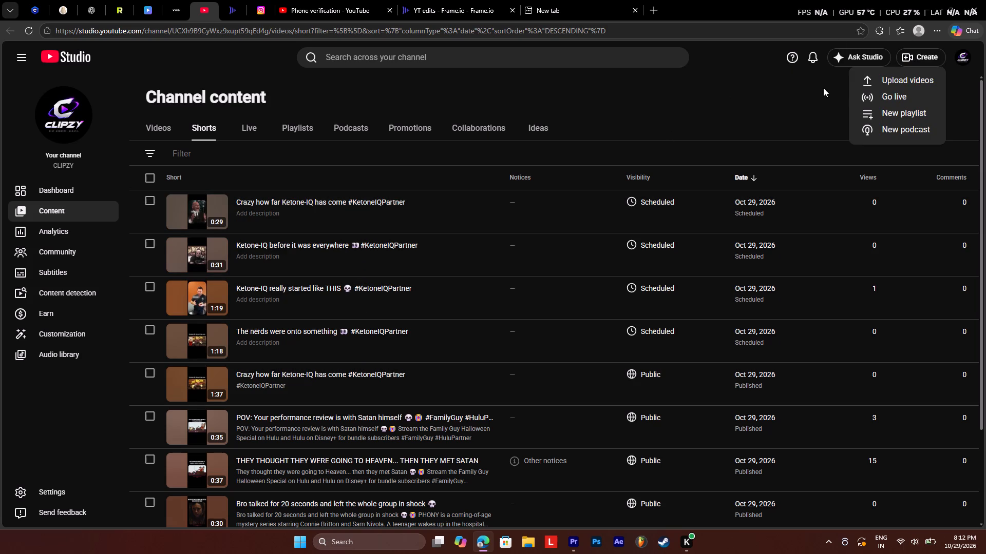
click(888, 83)
click(490, 336)
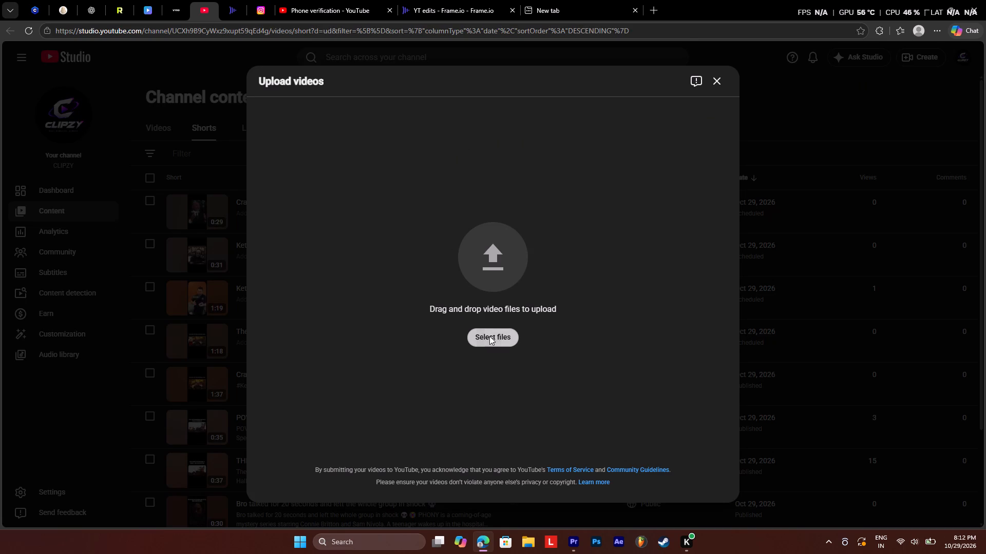
click(123, 135)
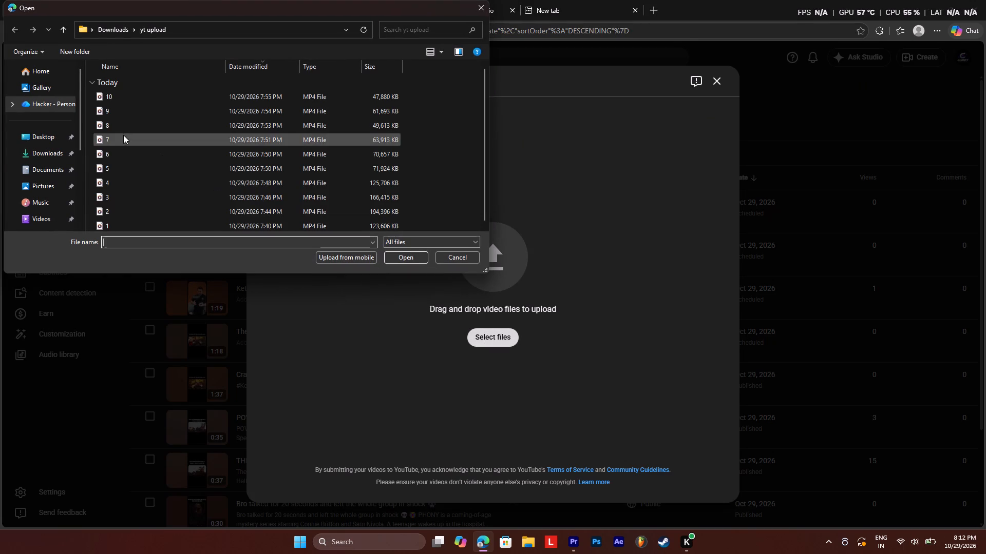
click(389, 255)
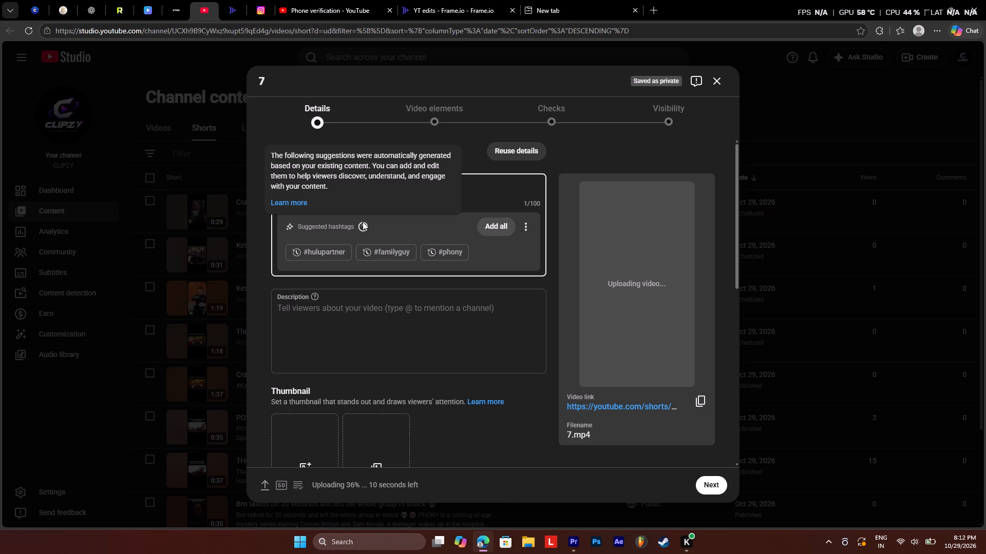
Replace the video title with the copied caption "Ketone-IQ really started like THIS 💀" followed by the hashtag #KetoneIQPartner.
click(309, 225)
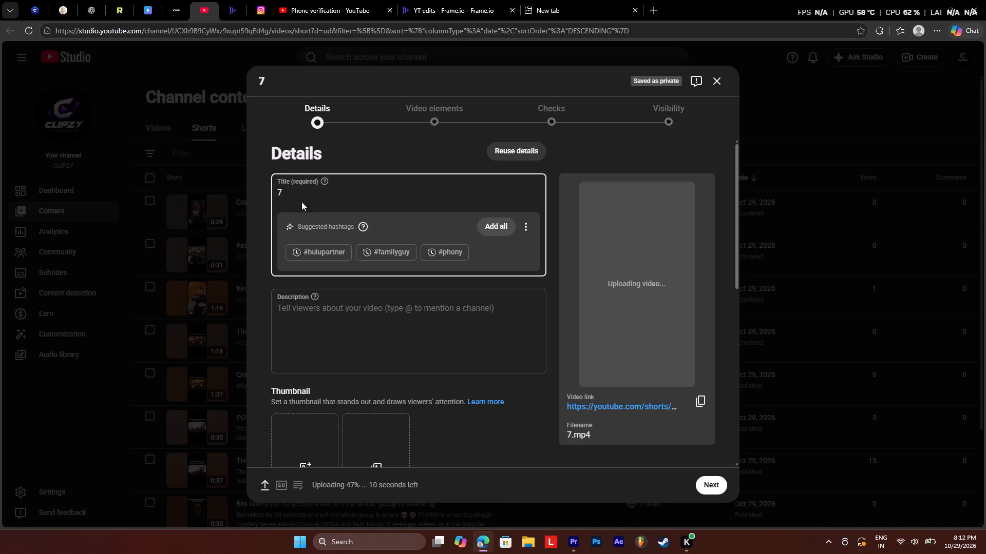
drag(295, 193, 244, 193)
key(ctrl+v)
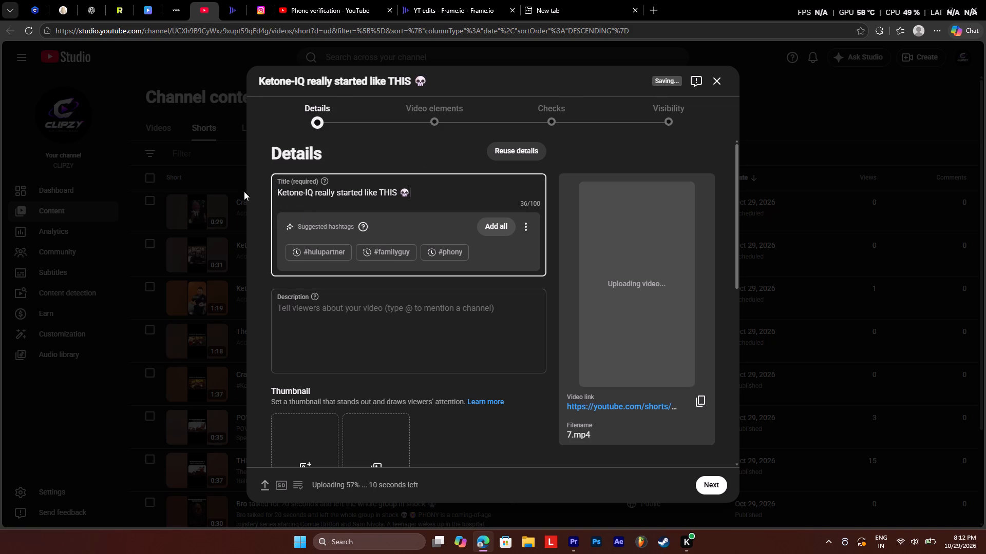
key(space)
key(super+v)
drag(592, 265, 592, 283)
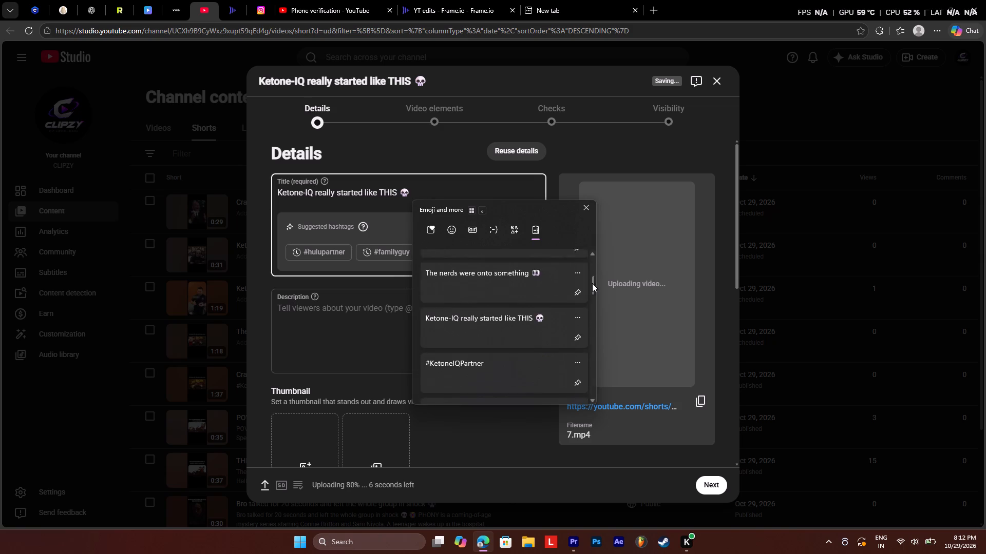
drag(592, 283, 594, 292)
click(523, 296)
key(ctrl+v)
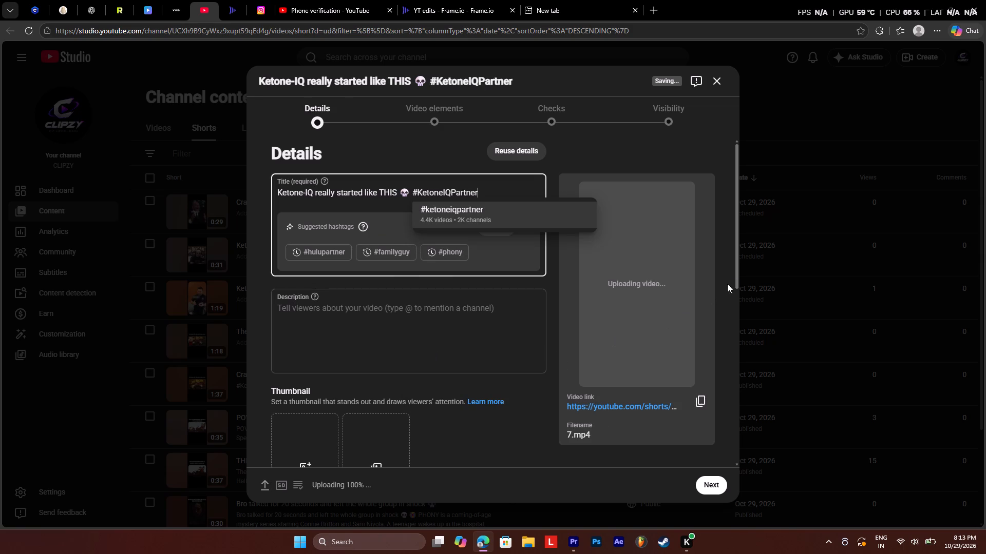
Mark the Short as not made for kids and set its visibility to Public.
click(668, 120)
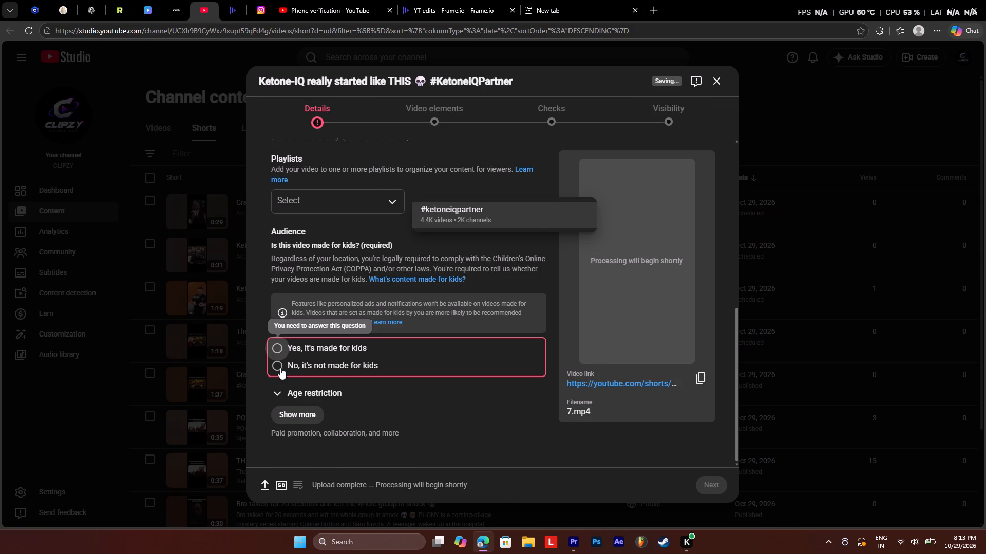
click(290, 368)
click(674, 113)
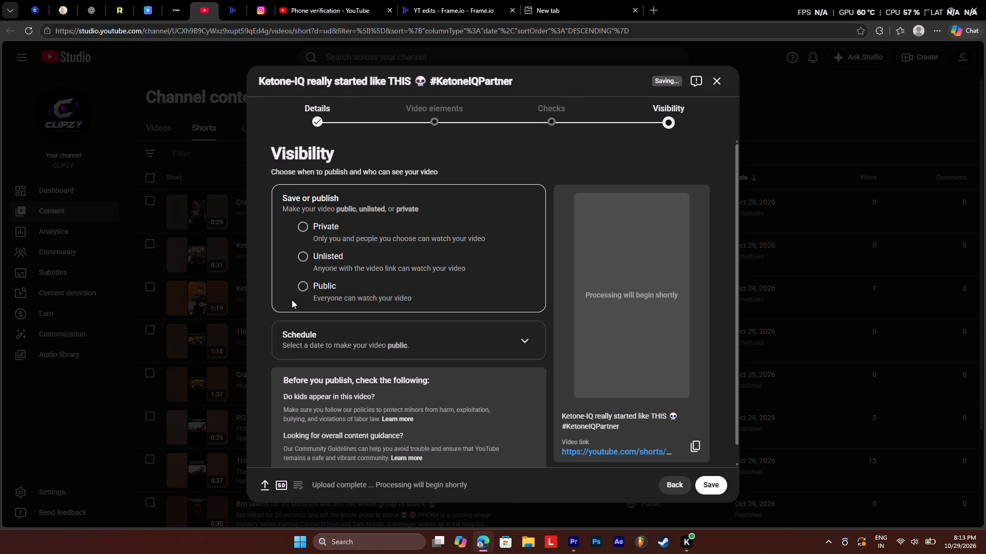
click(308, 288)
Return to the Short's details and open its title for editing.
click(325, 117)
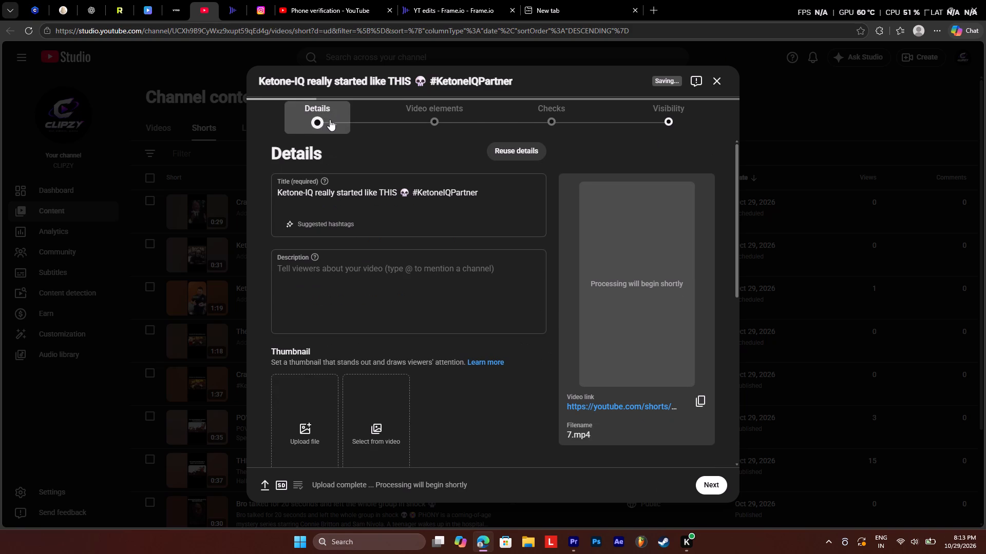
click(498, 205)
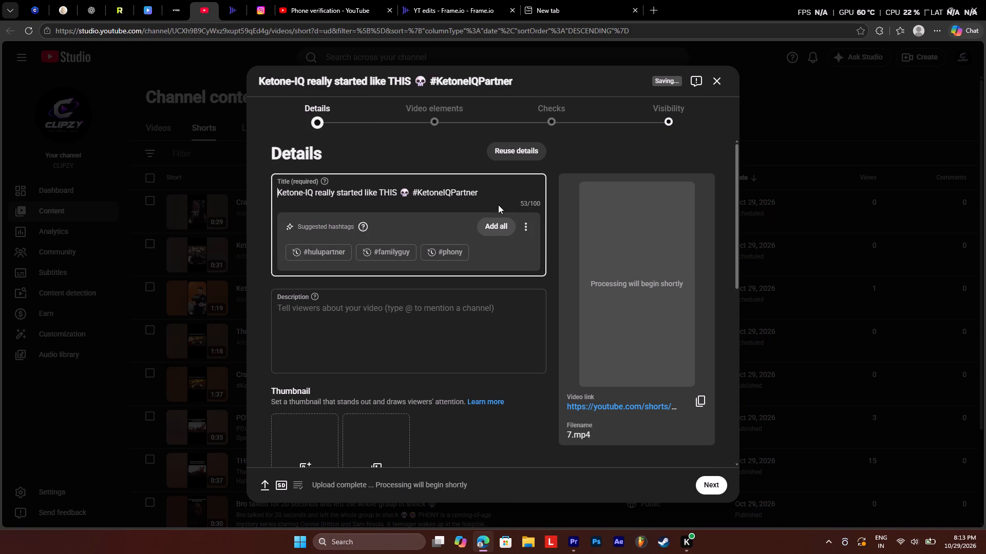
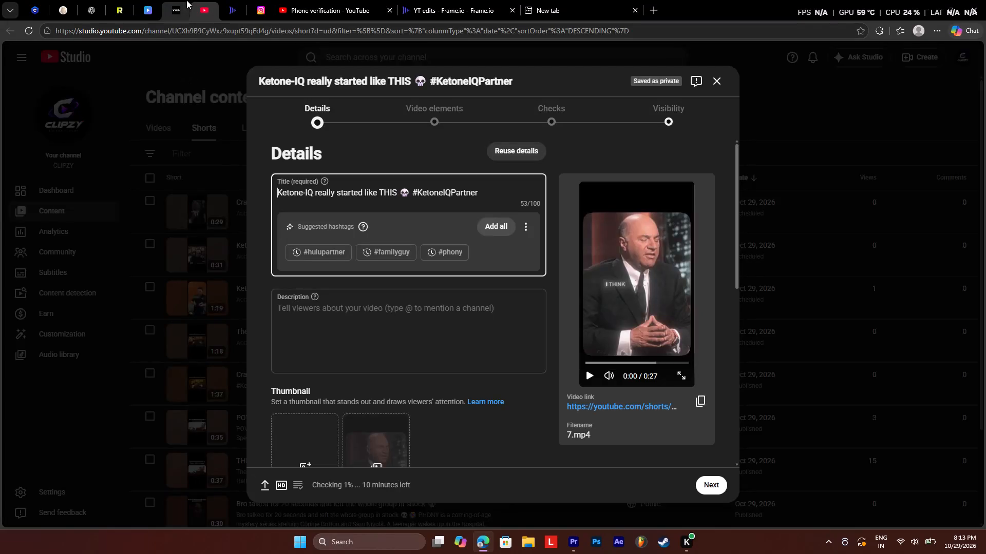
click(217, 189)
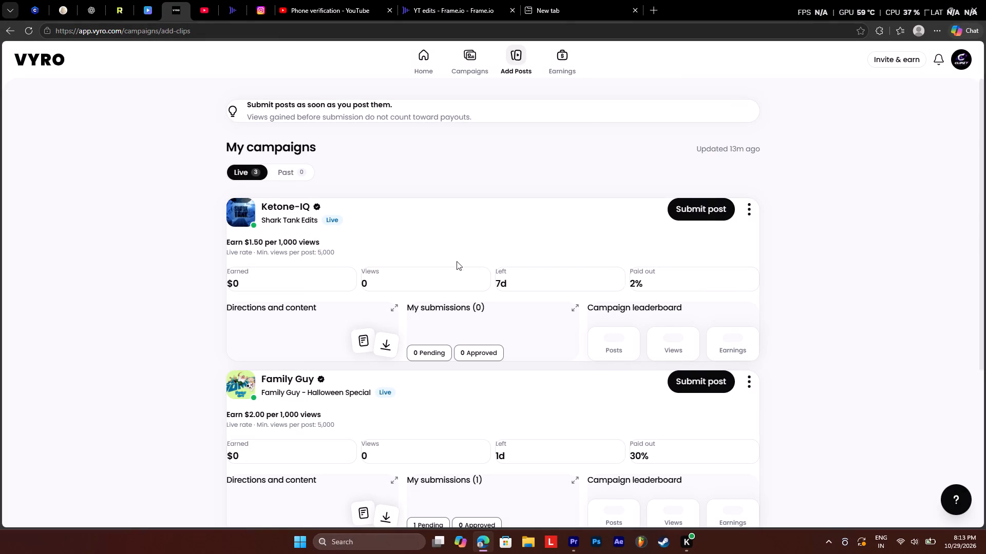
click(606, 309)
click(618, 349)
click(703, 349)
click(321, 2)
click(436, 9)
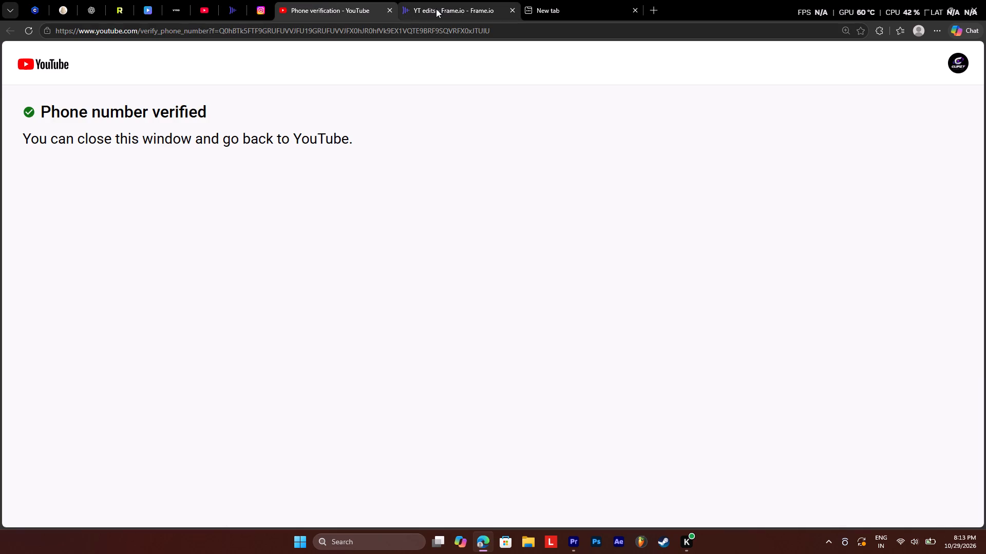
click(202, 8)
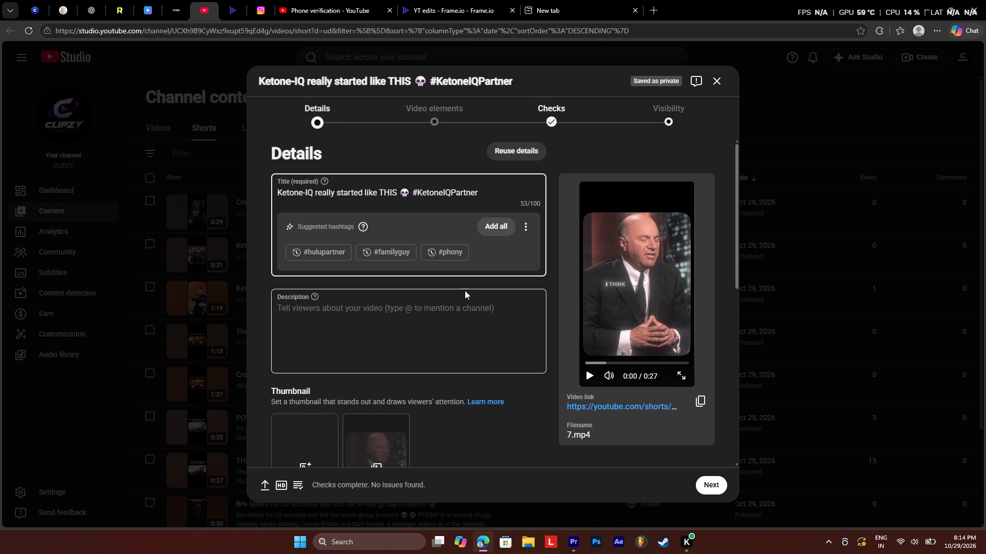
Copy the Short's full title, including #KetoneIQPartner, into its description.
drag(479, 190, 249, 194)
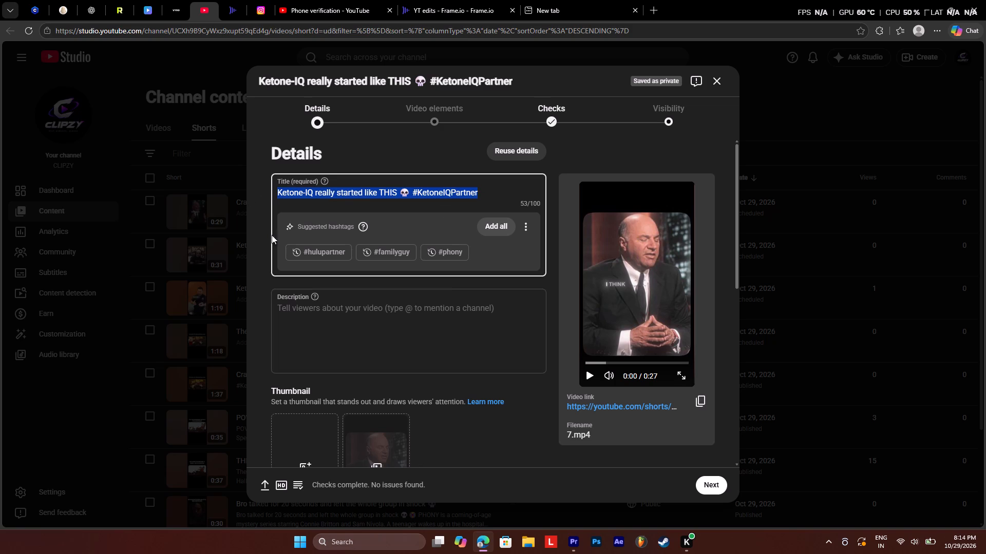
key(ctrl+c)
click(373, 304)
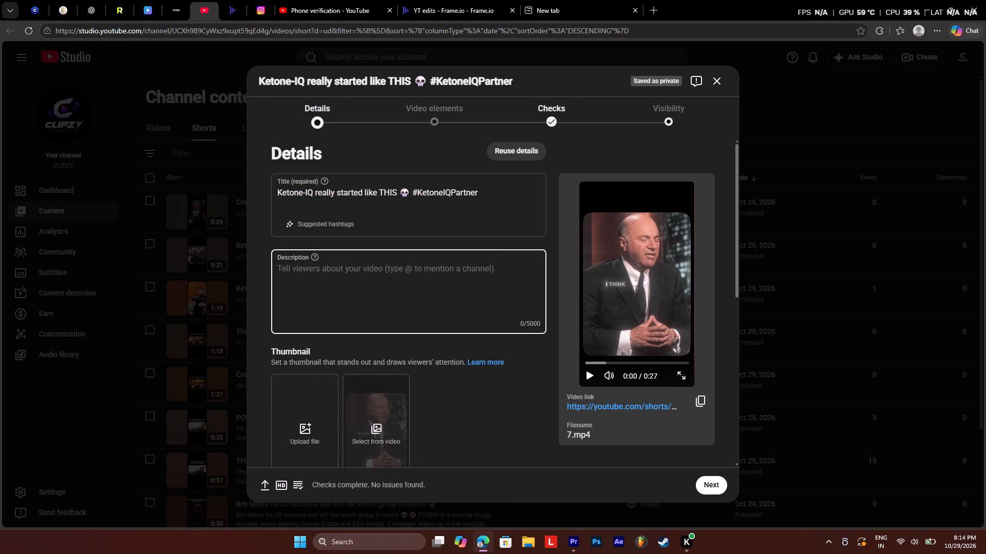
key(ctrl+v)
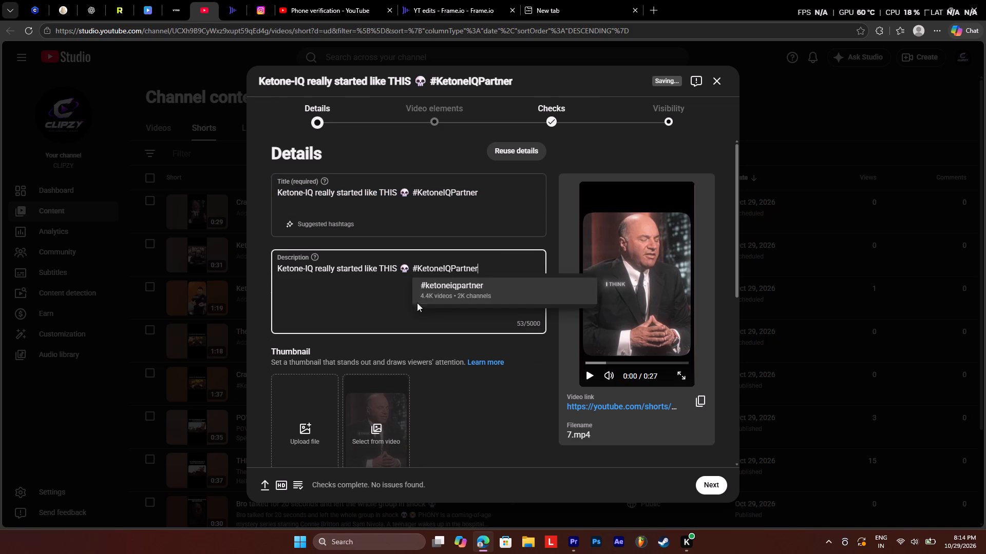
Set the Short's thumbnail to the video frame of the man in the white shirt and glasses.
click(374, 423)
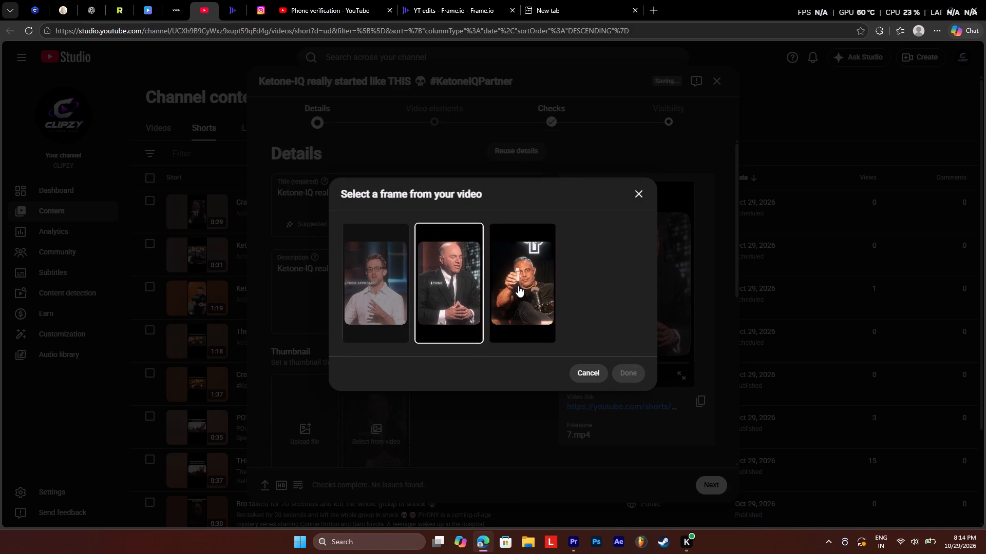
click(521, 283)
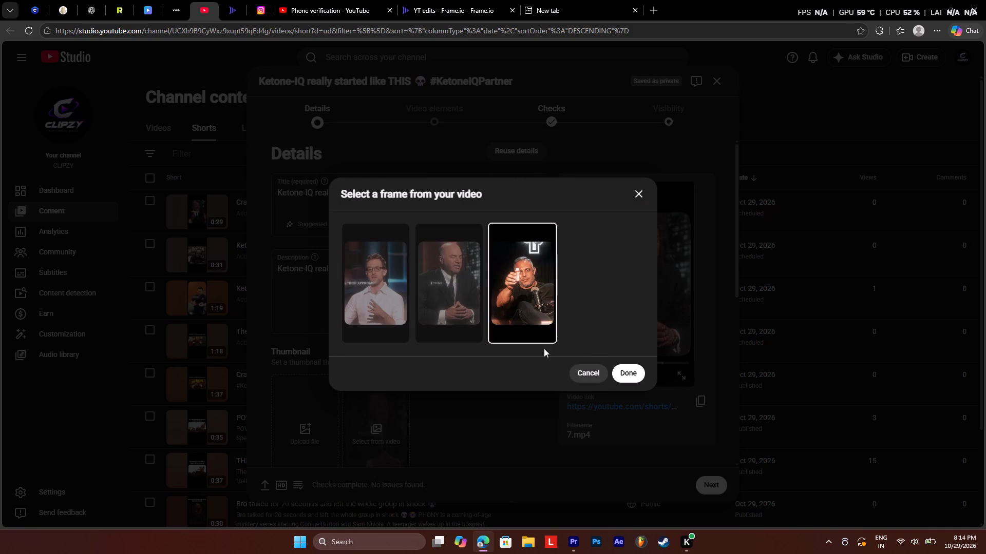
click(370, 297)
click(623, 371)
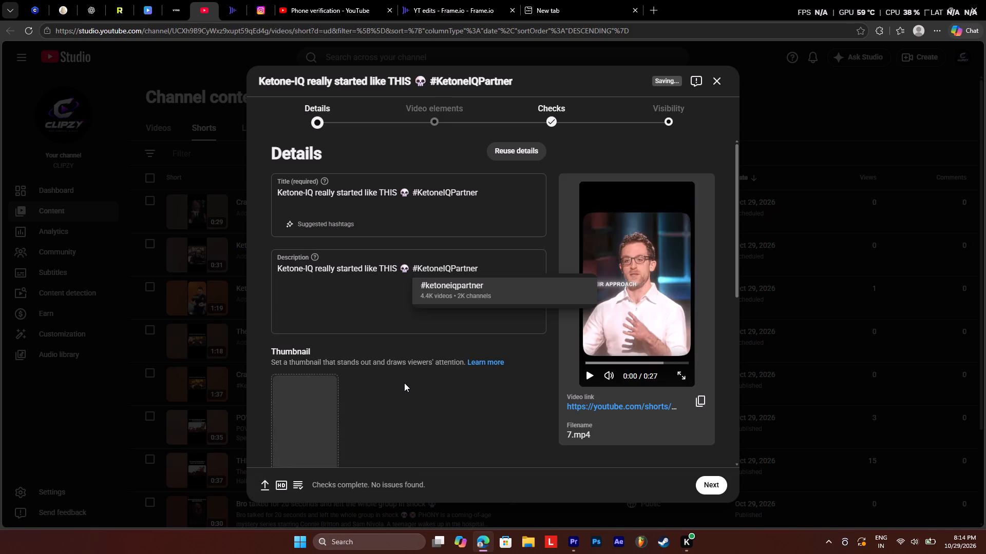
Publish the file 7 Short with Public visibility and dismiss the sharing dialog.
drag(739, 241, 760, 310)
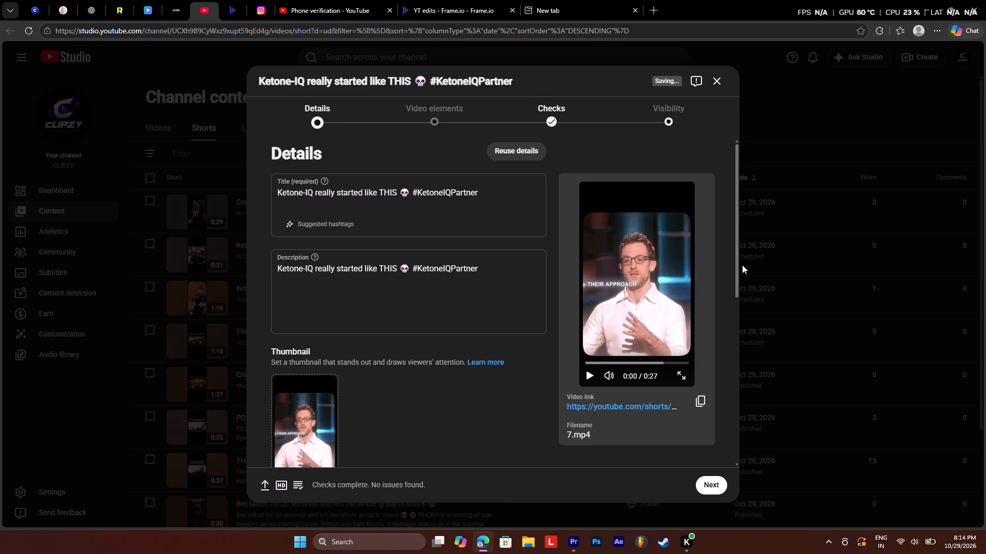
drag(735, 259, 736, 418)
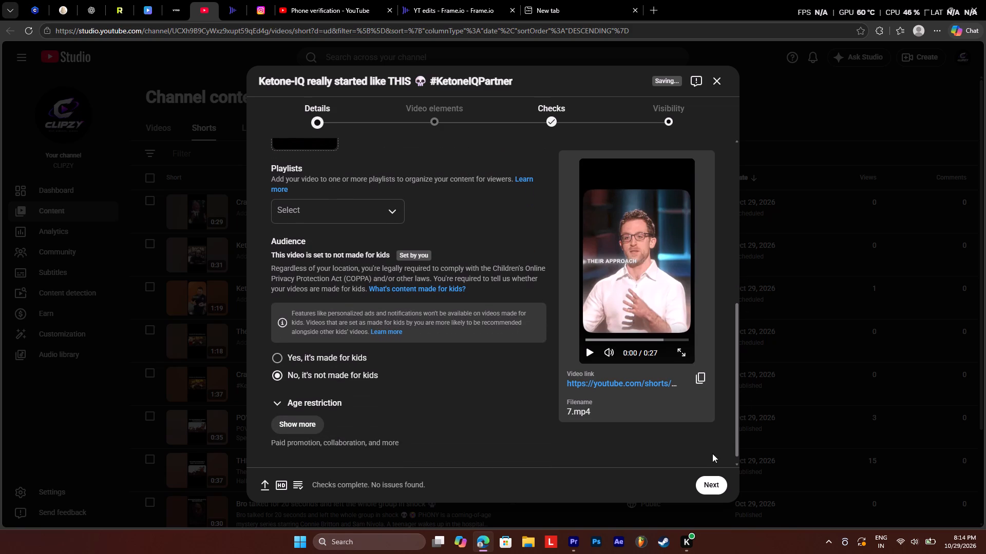
click(706, 486)
double_click(706, 486)
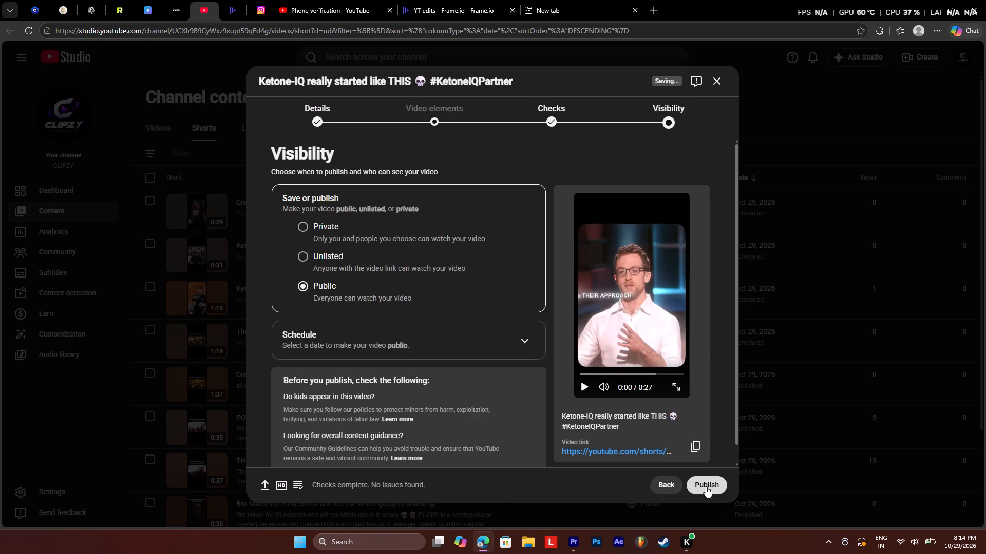
click(706, 486)
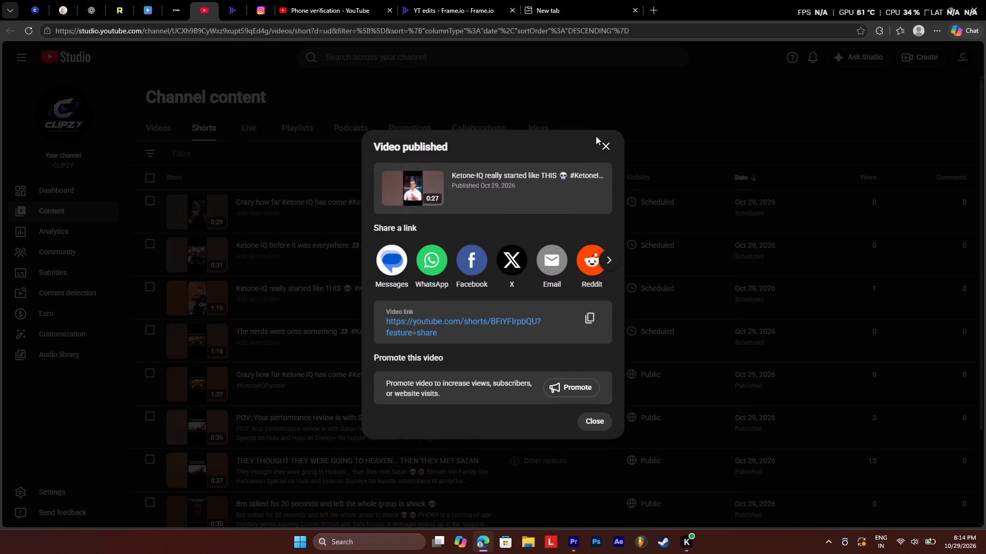
click(610, 145)
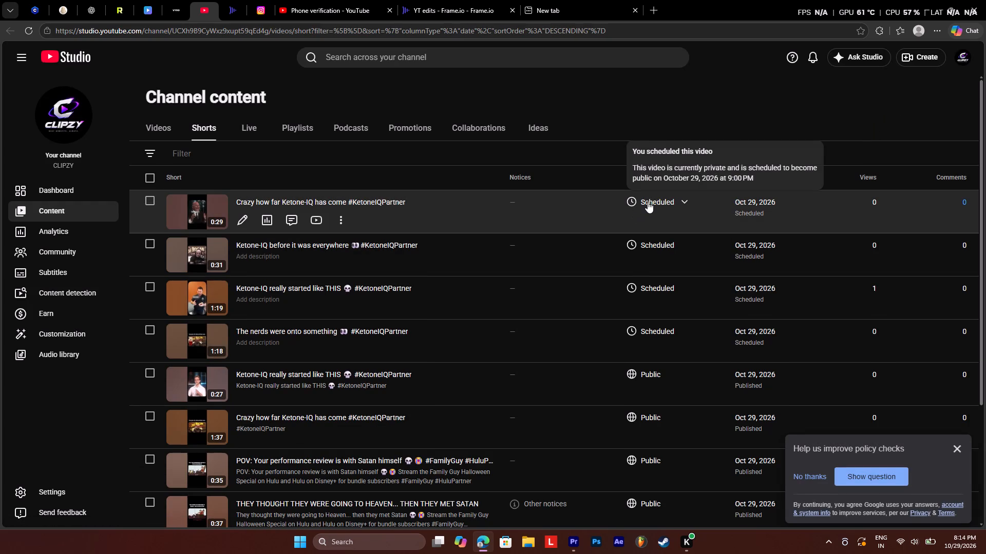
Check the scheduled publish times of the four scheduled Ketone-IQ Shorts without changing their visibility settings.
click(648, 202)
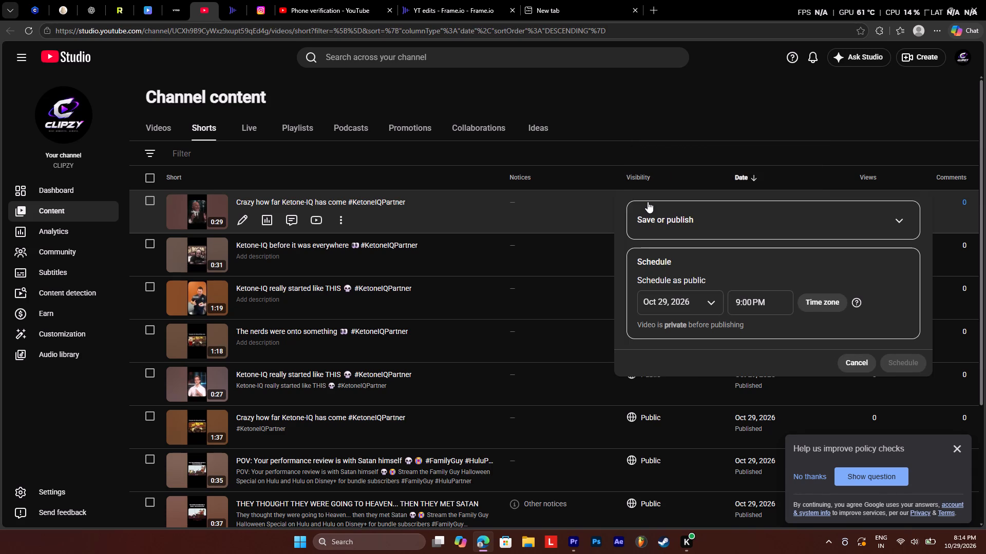
click(648, 202)
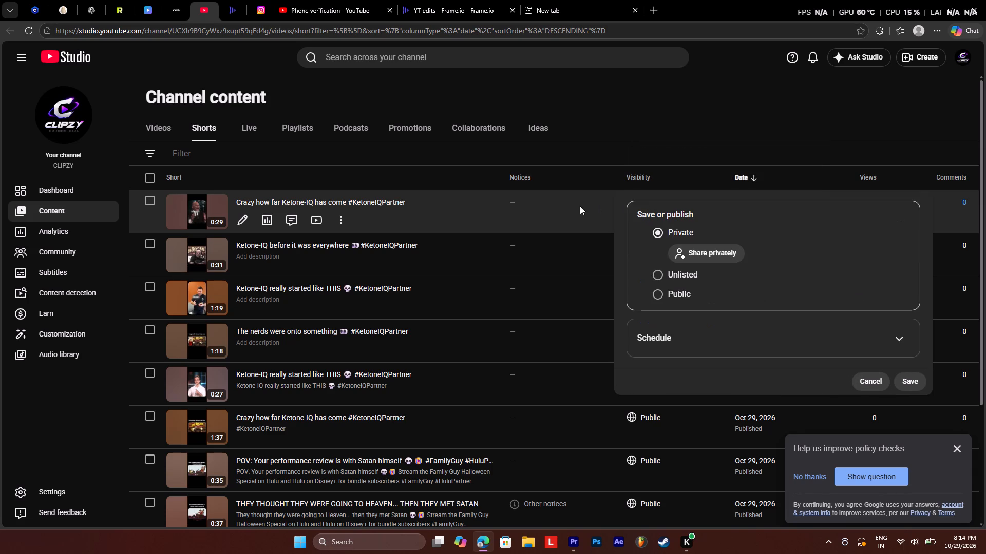
click(656, 299)
click(534, 189)
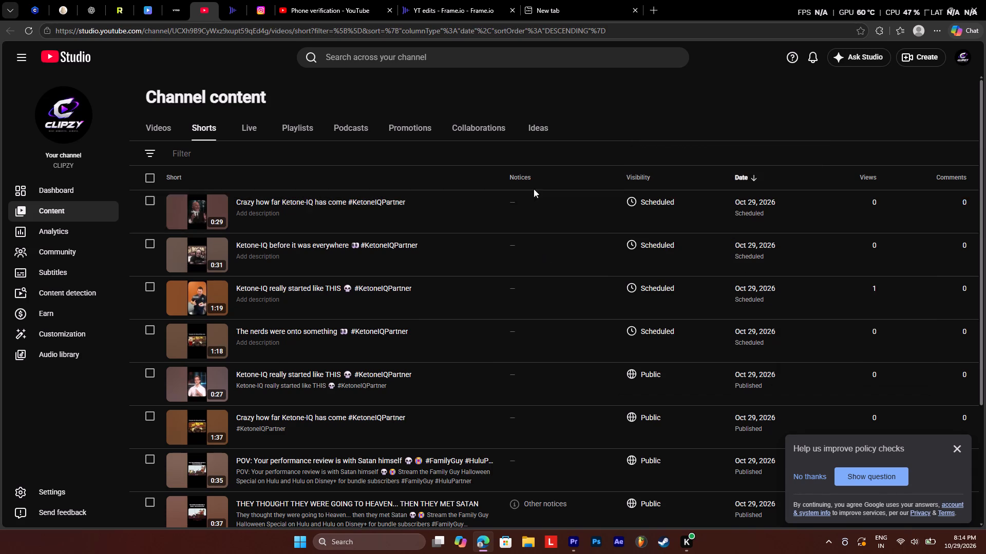
click(644, 202)
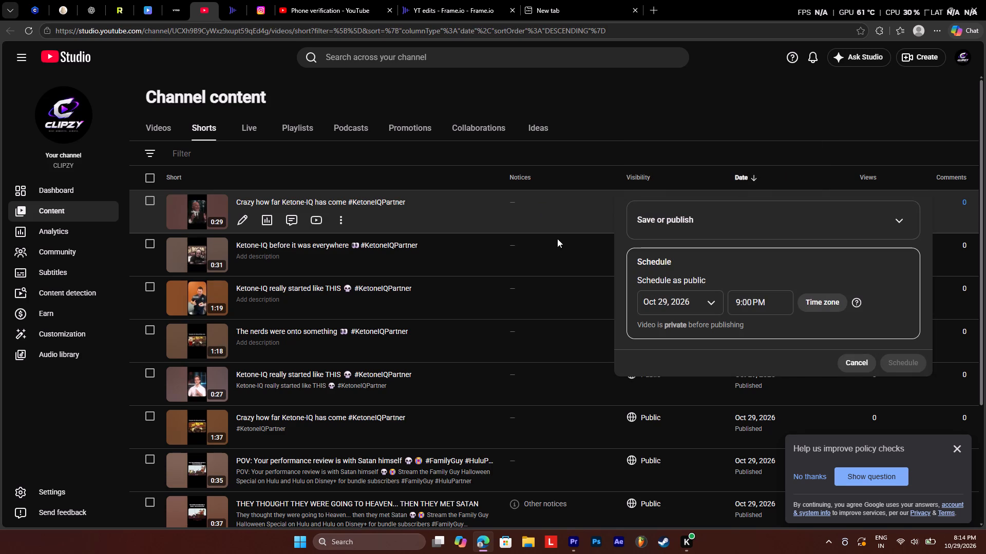
click(562, 197)
click(655, 199)
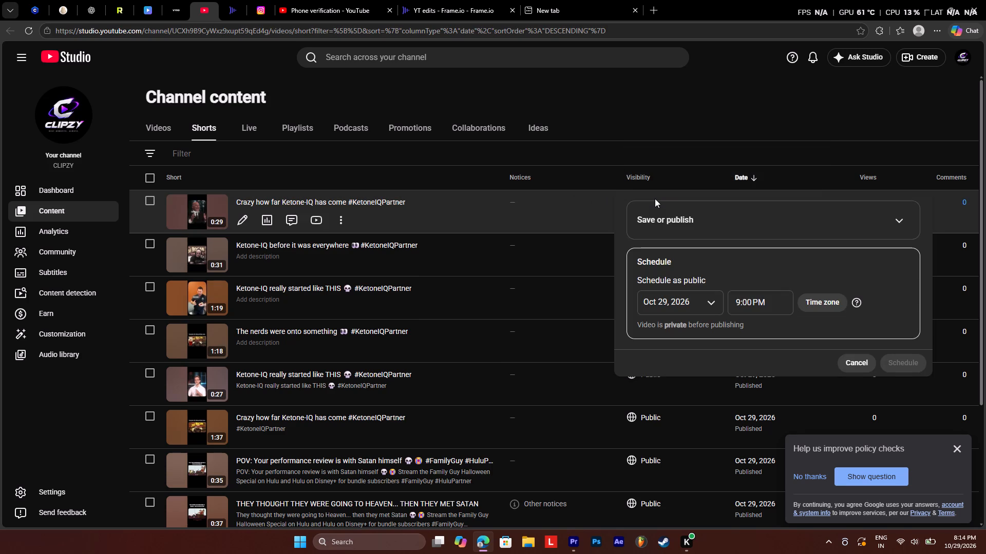
click(655, 199)
click(572, 279)
click(662, 253)
click(666, 246)
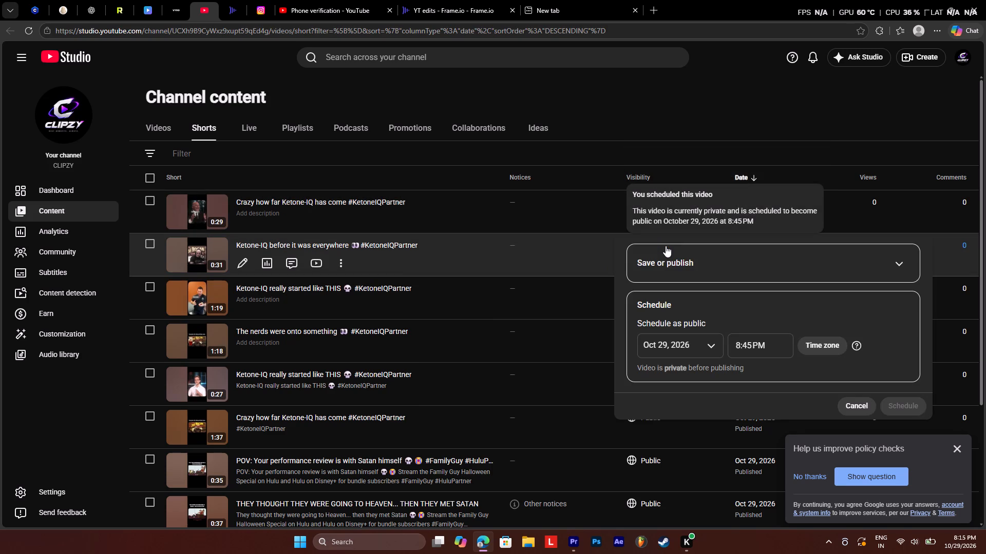
click(666, 246)
click(572, 298)
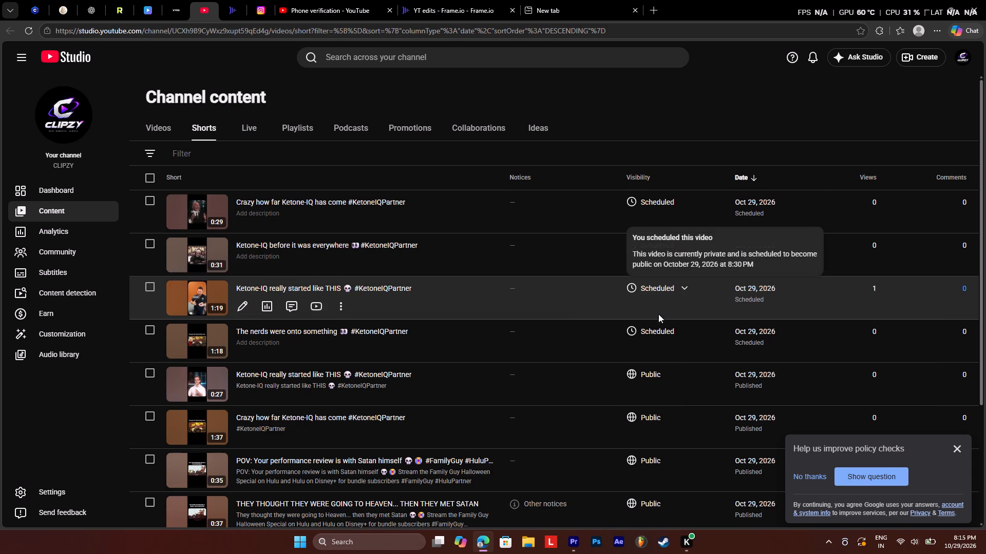
click(652, 334)
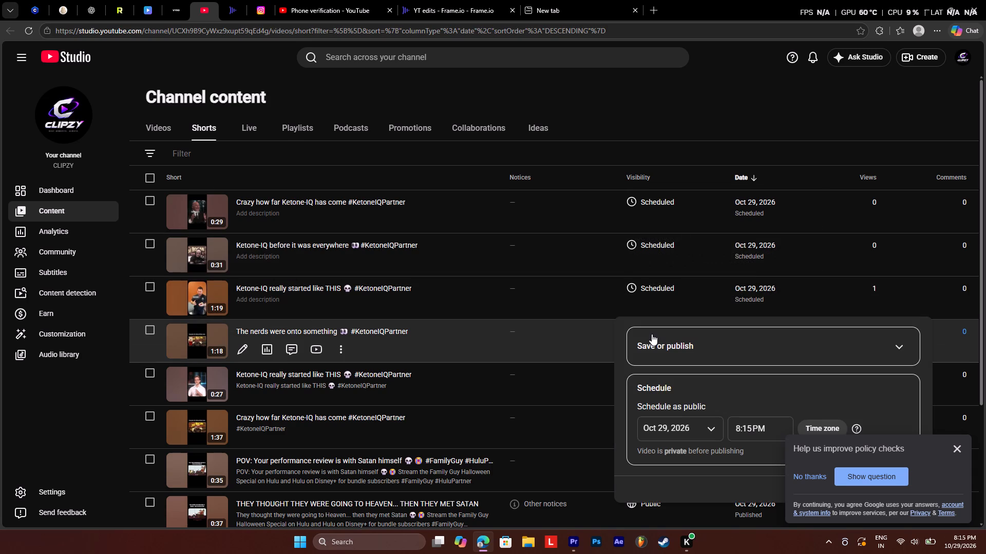
click(658, 290)
click(658, 290)
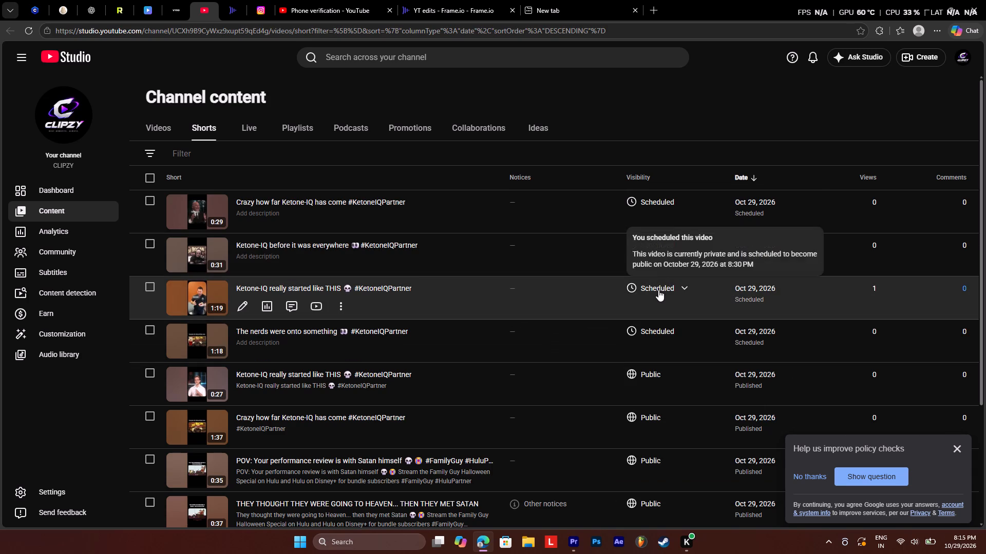
click(658, 290)
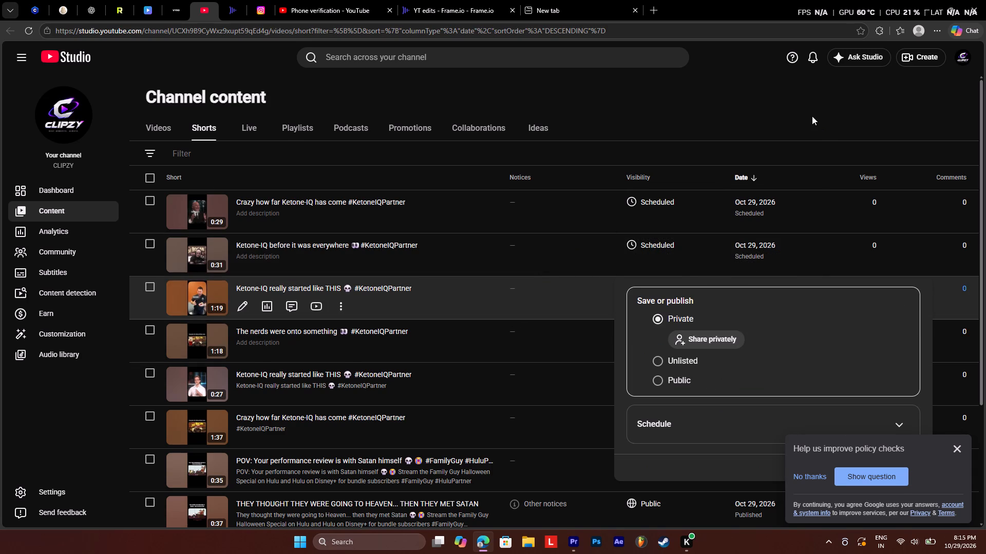
click(811, 115)
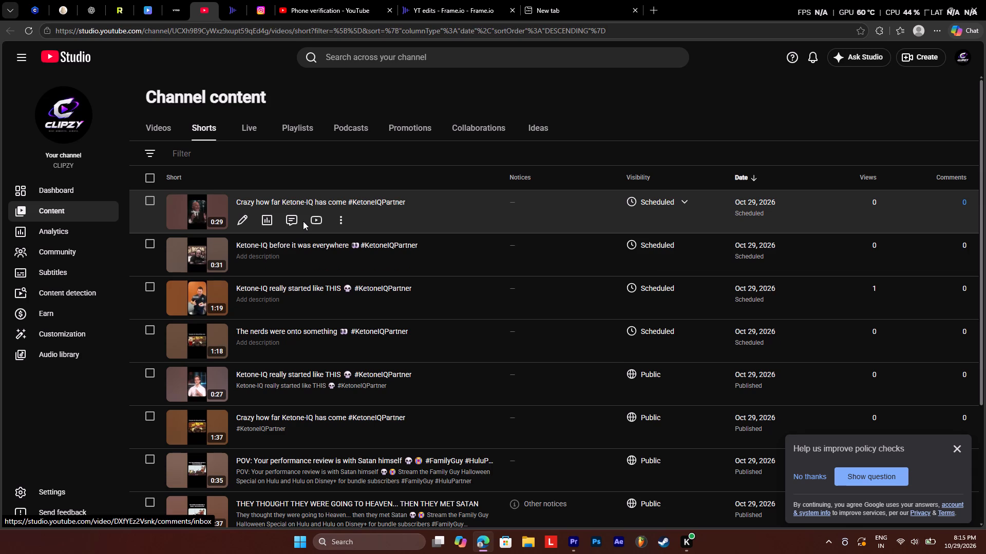
Start a new video upload with file 8 from the yt upload folder.
click(909, 55)
click(880, 78)
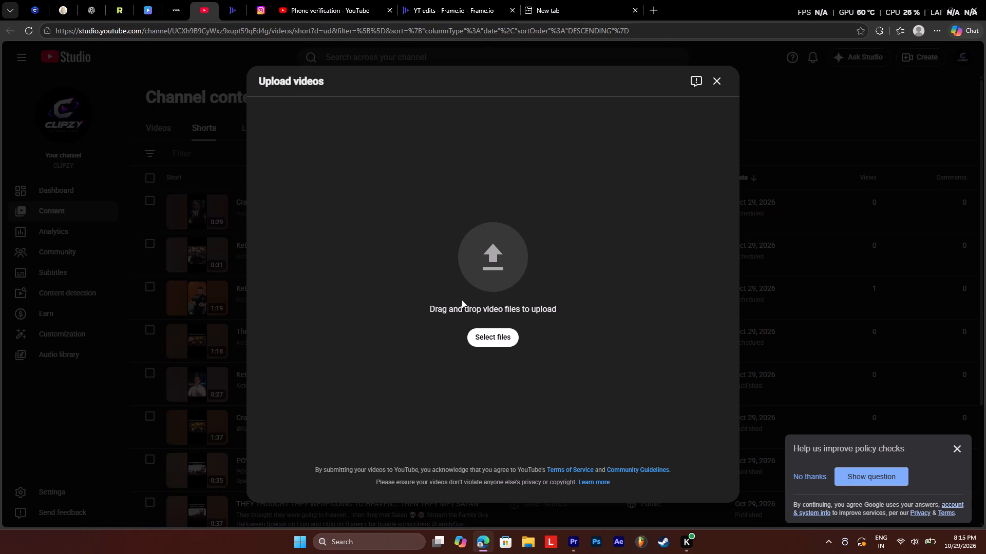
click(497, 323)
click(497, 335)
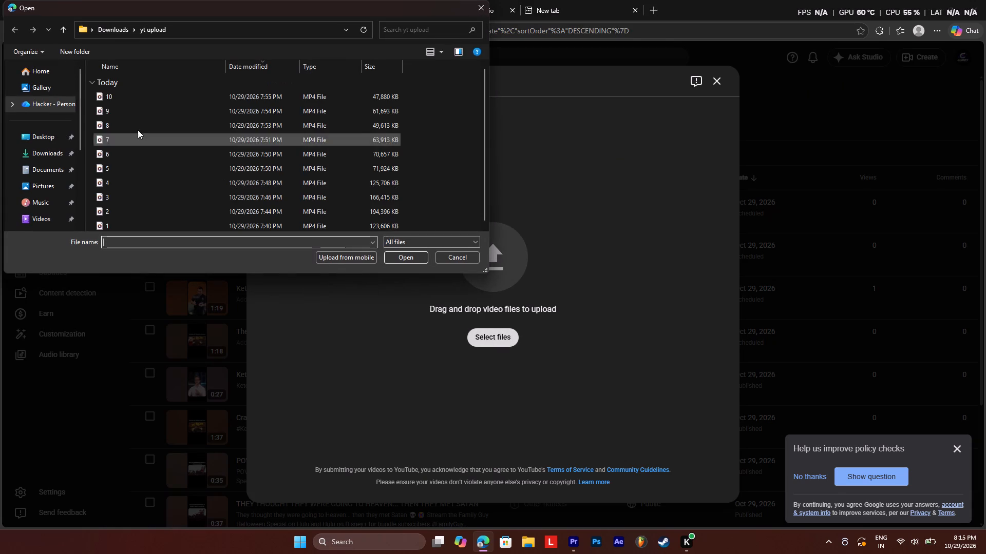
click(133, 105)
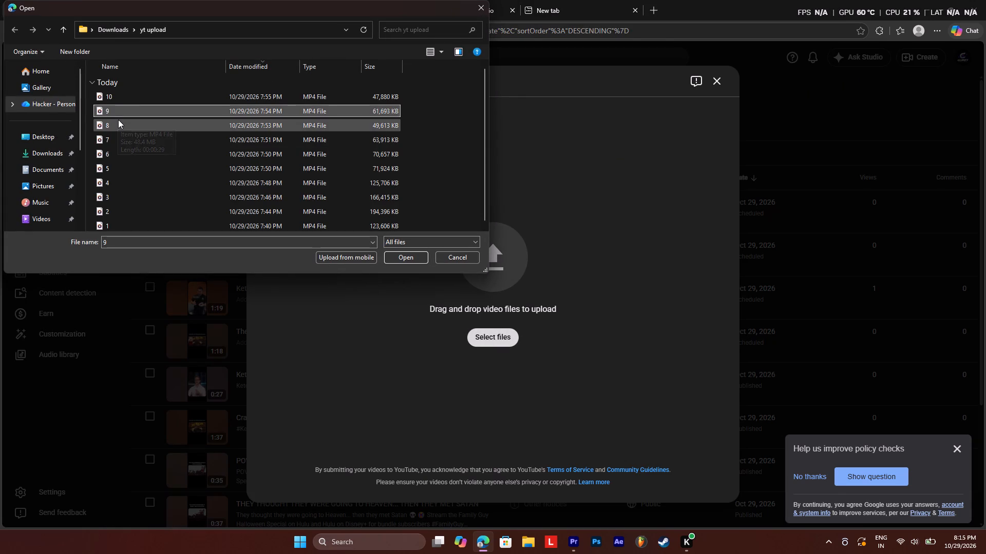
click(118, 123)
click(397, 262)
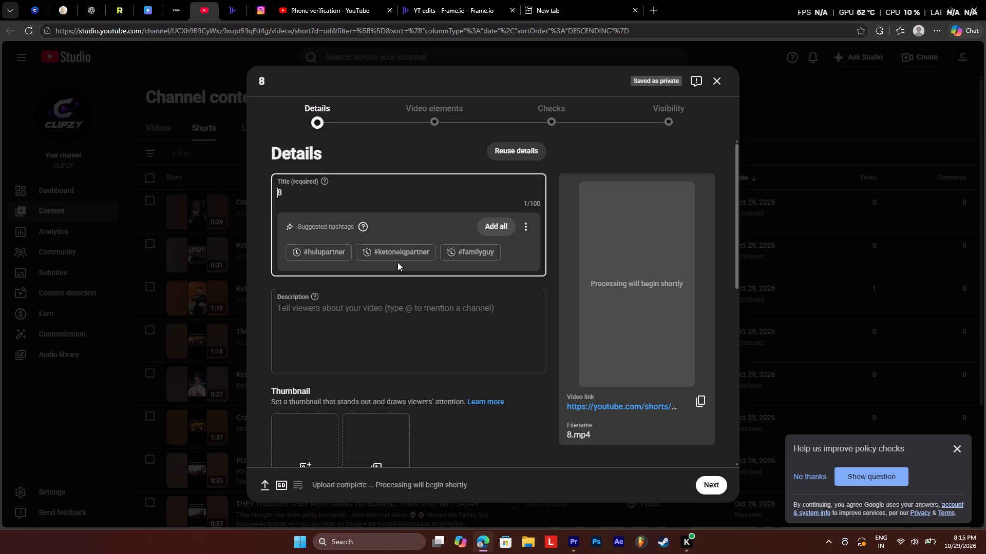
Replace the new upload's title with the copied text "Ketone-IQ really started like THIS 💀 #KetoneIQPartner".
drag(304, 194, 244, 194)
key(BackSpace)
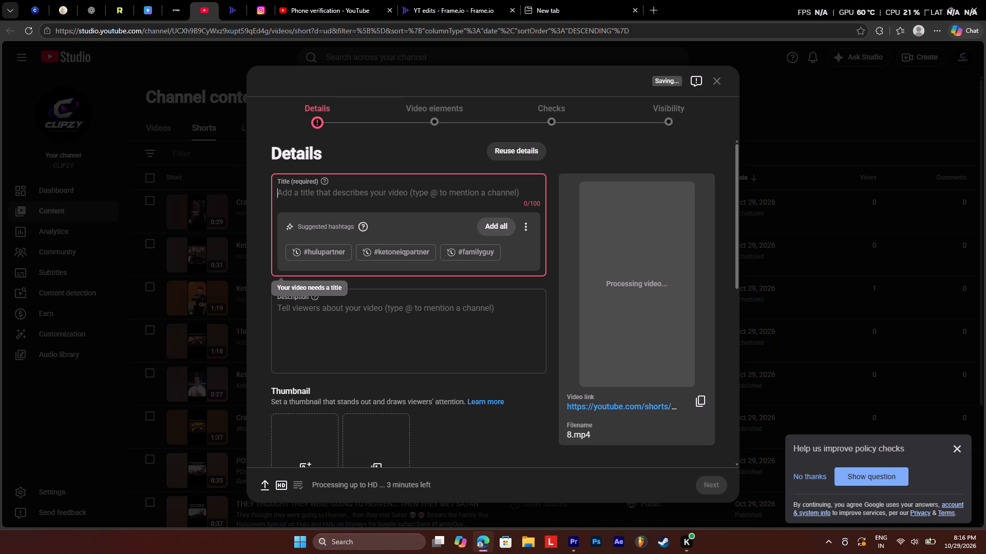
key(ctrl+v)
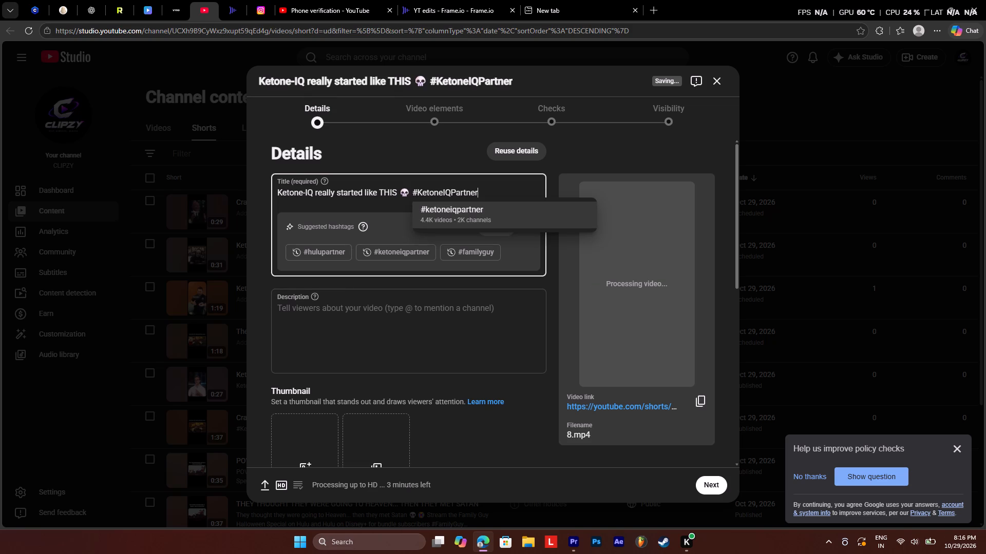
click(288, 324)
Switch to the Muse chat and copy the caption line "Ketone-IQ before it was everywhere 👀".
click(66, 12)
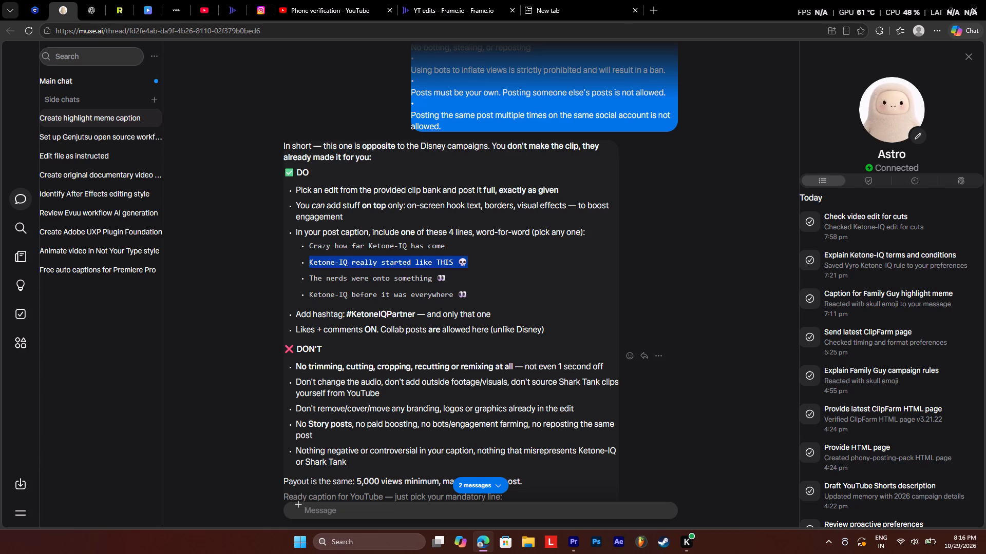
drag(310, 293, 478, 296)
key(ctrl+c)
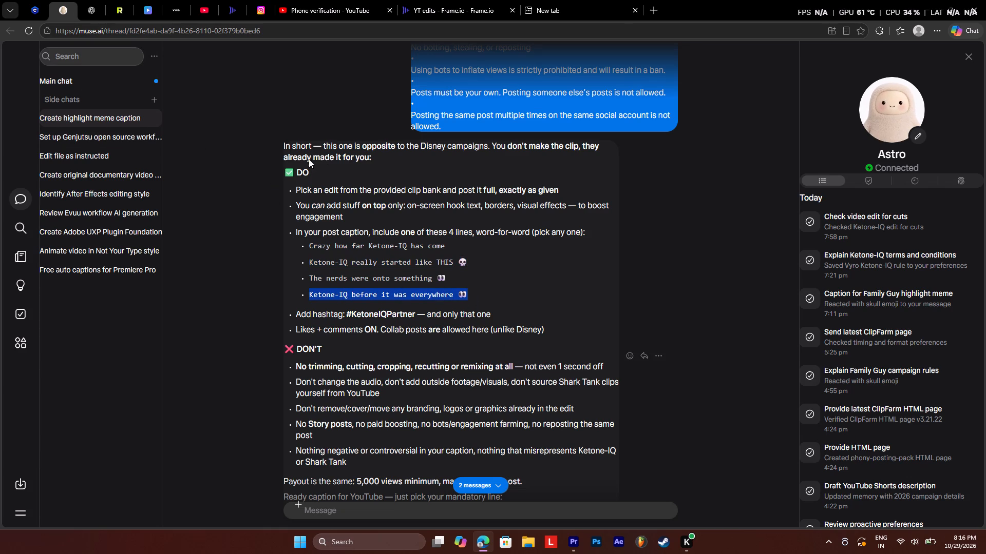
Return to YouTube Studio and paste "Ketone-IQ before it was everywhere 👀" as the new upload's description.
click(338, 10)
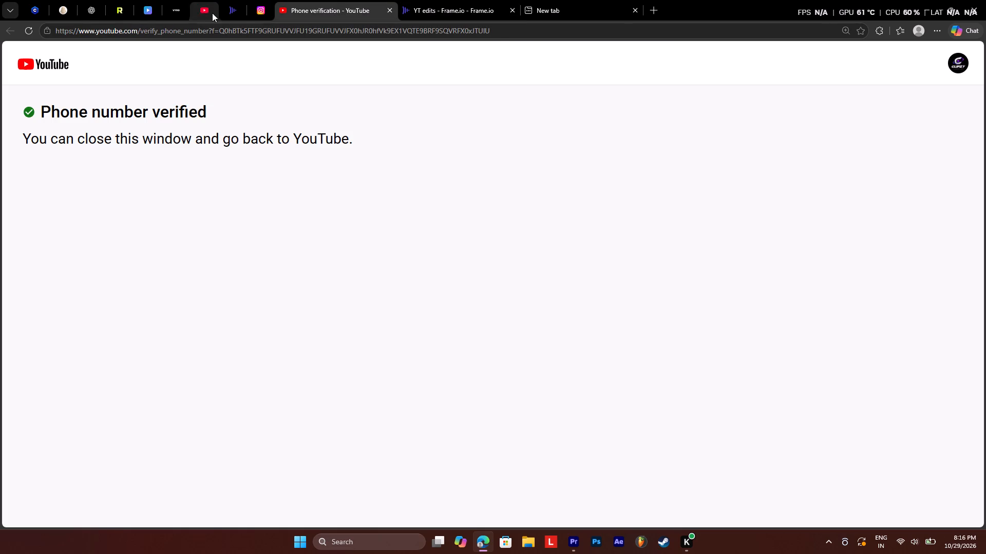
click(207, 11)
click(378, 267)
key(ctrl+v)
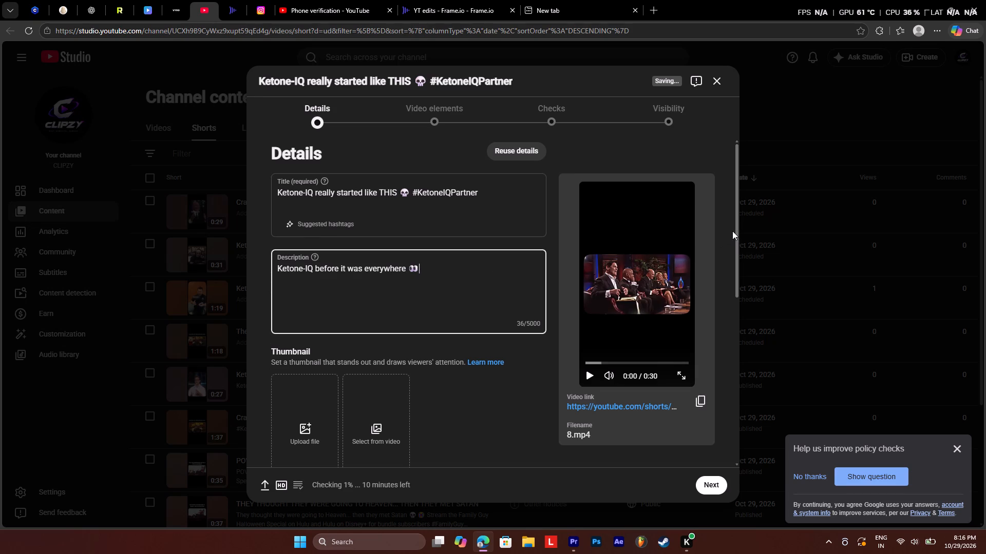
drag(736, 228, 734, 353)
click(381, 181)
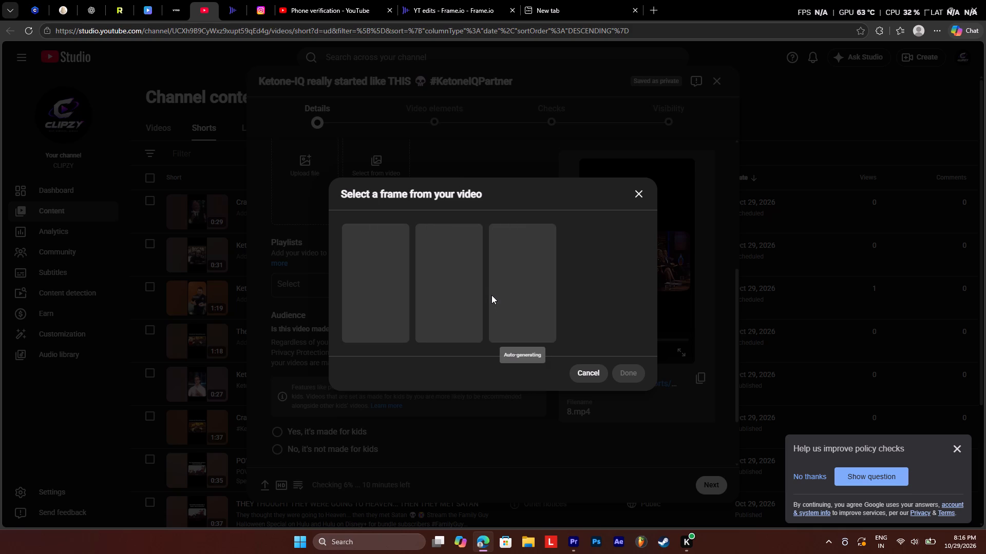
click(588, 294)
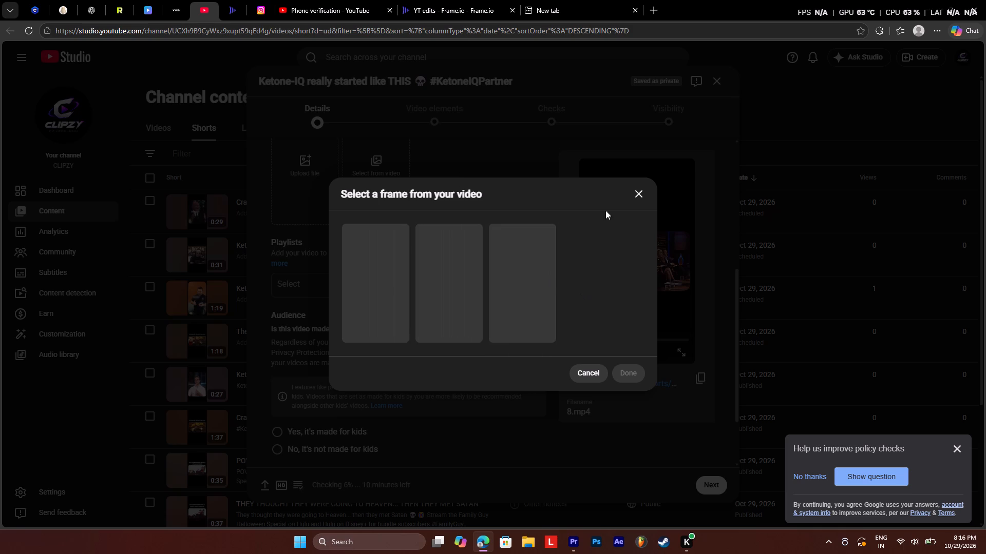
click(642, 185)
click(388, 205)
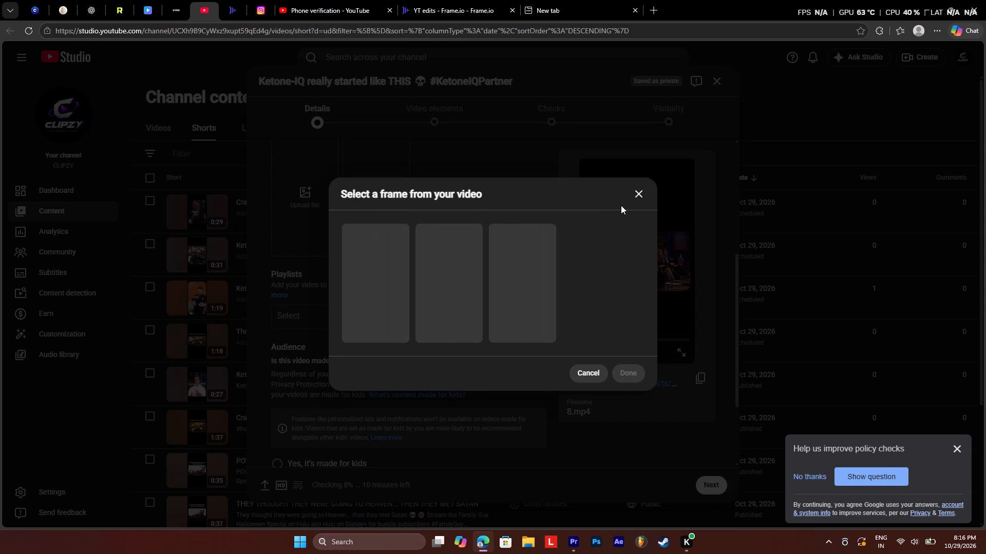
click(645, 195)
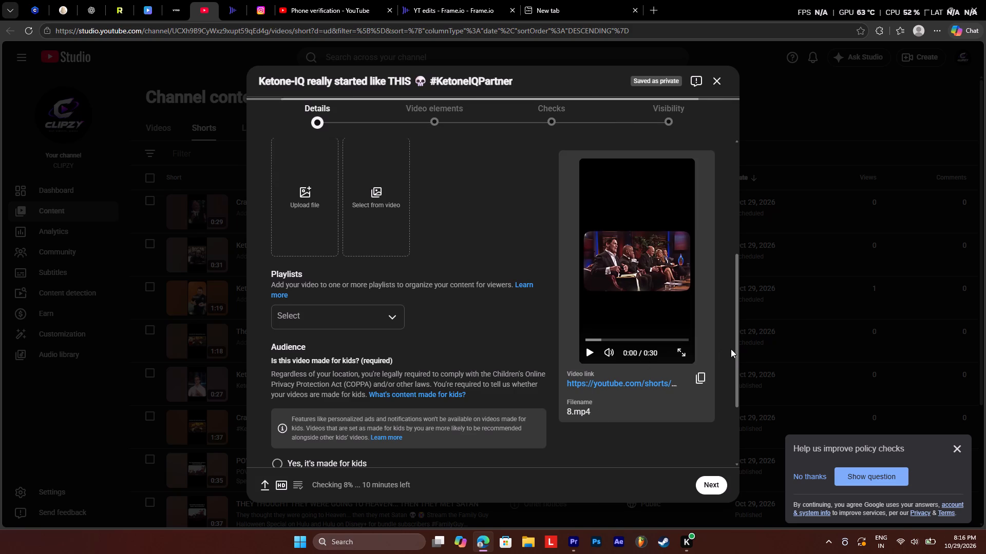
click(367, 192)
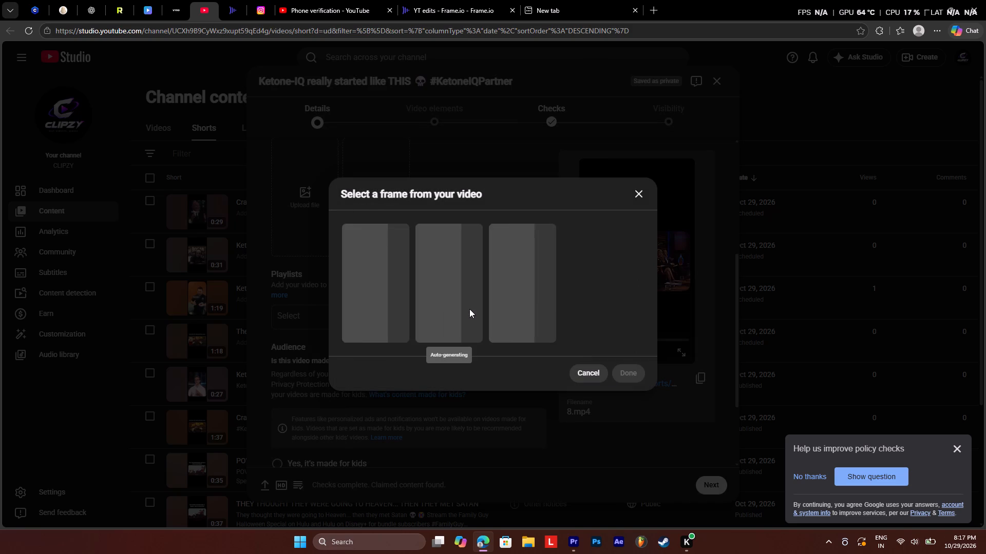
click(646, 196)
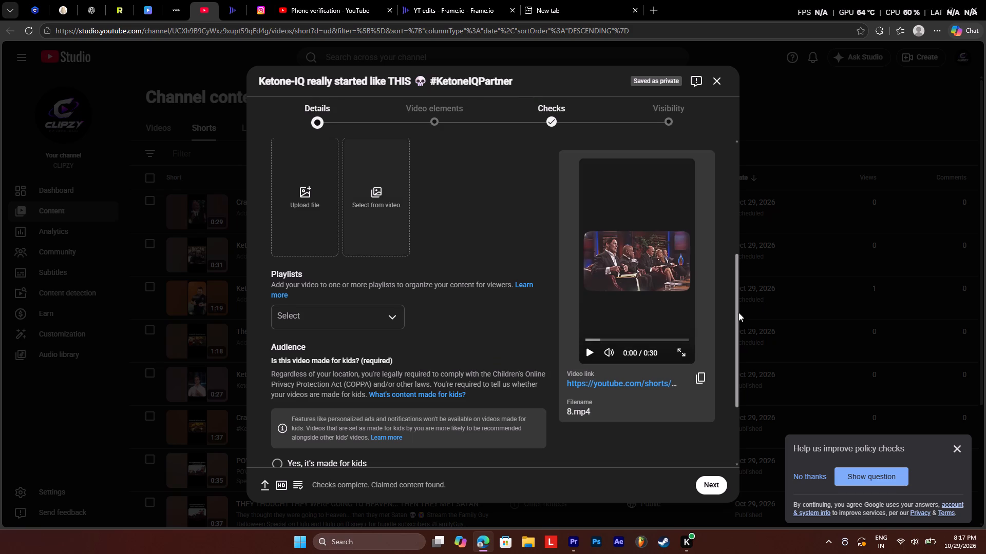
Set the upload's audience to not made for kids.
drag(738, 312, 732, 363)
click(318, 370)
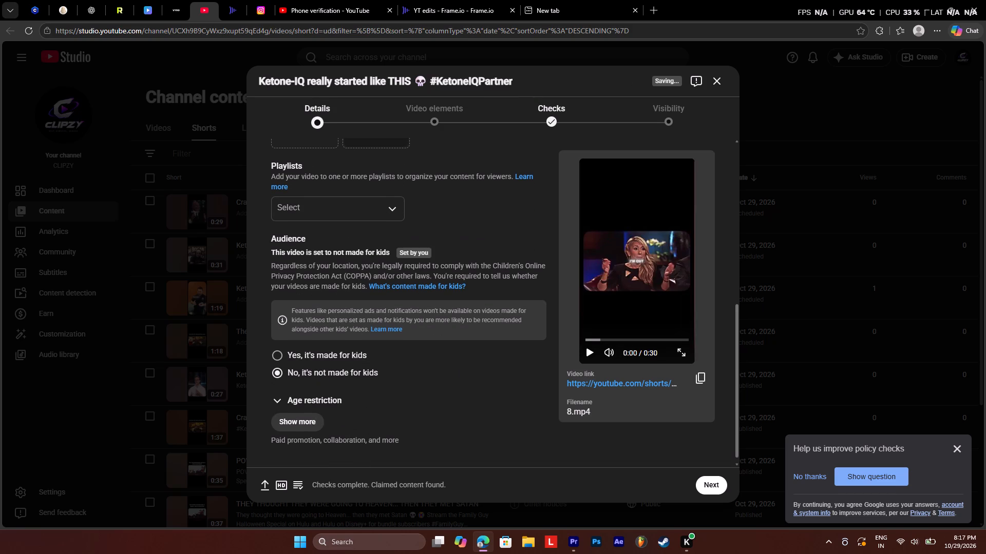
Set the file 8 upload's visibility to Public, publish it immediately, and return to the channel's Shorts list.
click(441, 121)
click(627, 118)
click(653, 118)
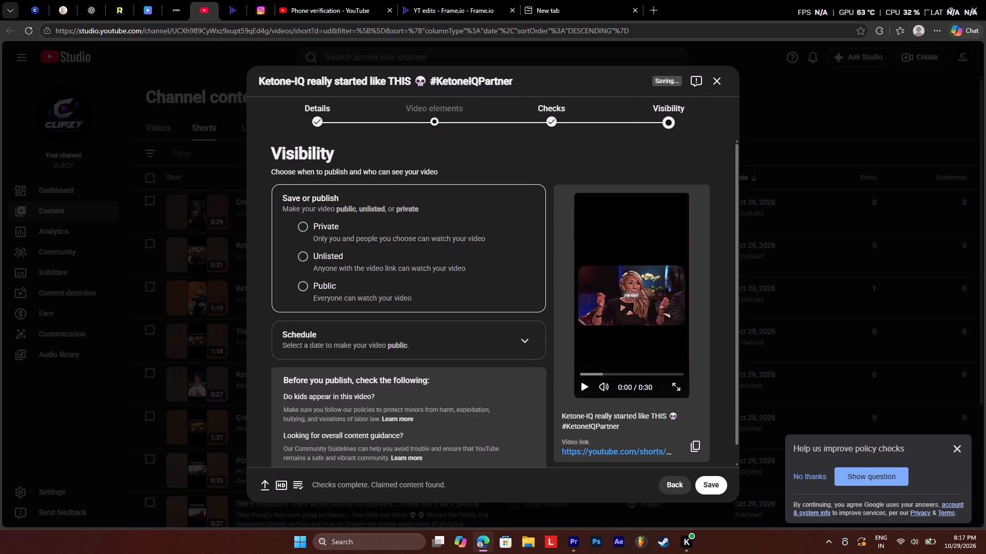
click(304, 291)
click(360, 322)
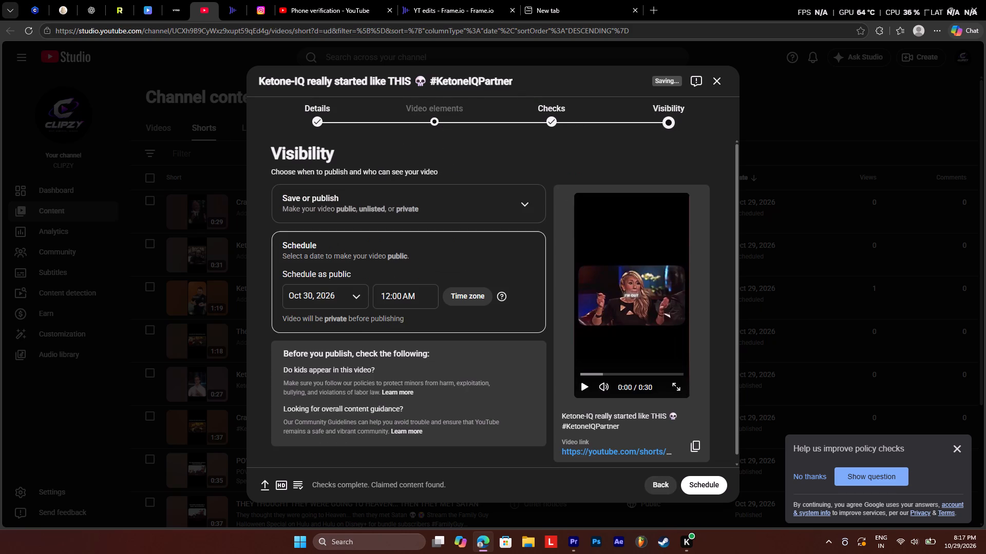
click(327, 249)
click(346, 208)
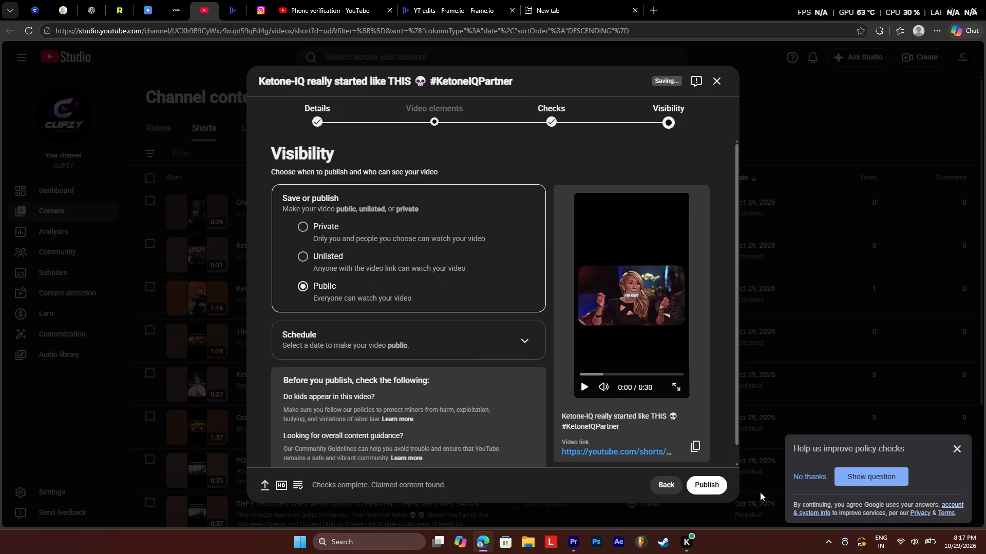
click(715, 490)
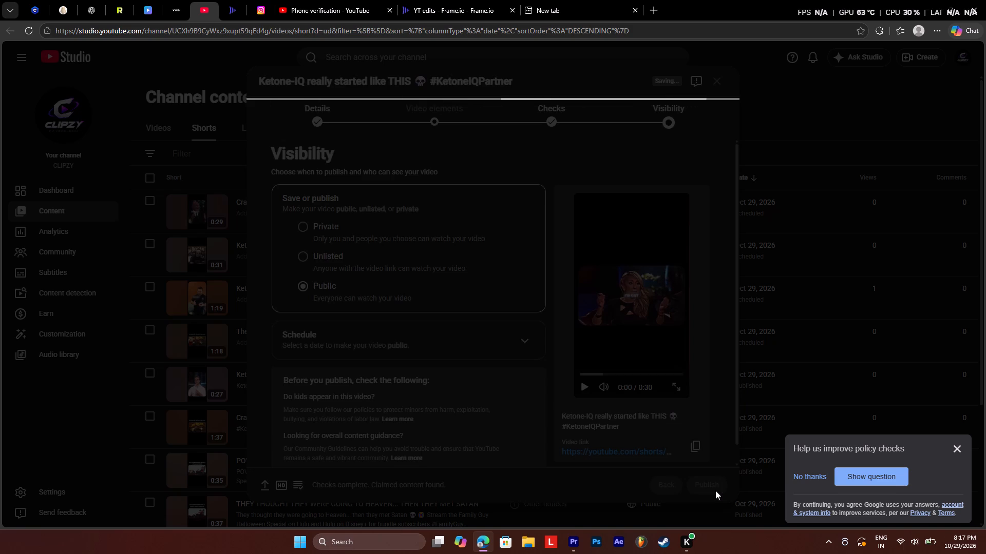
click(950, 448)
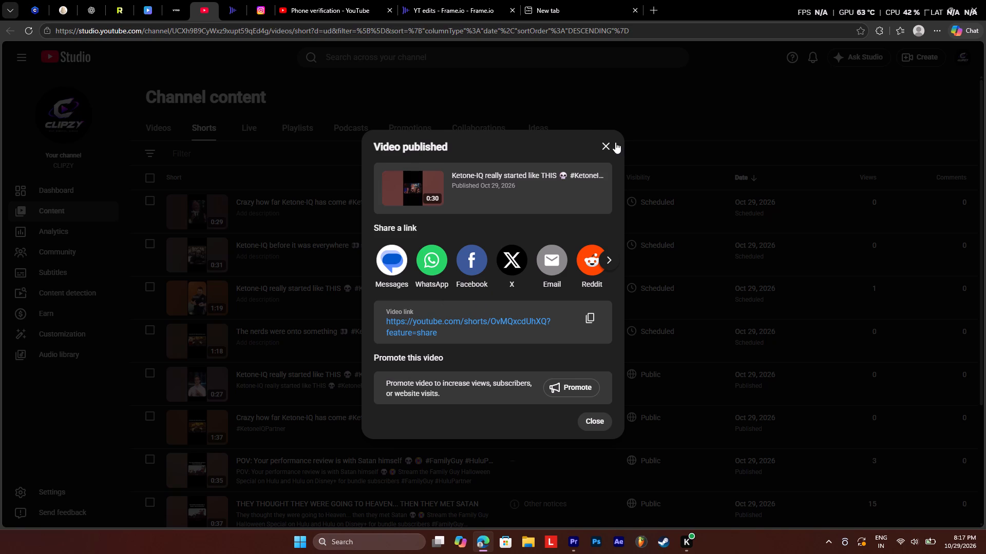
click(602, 143)
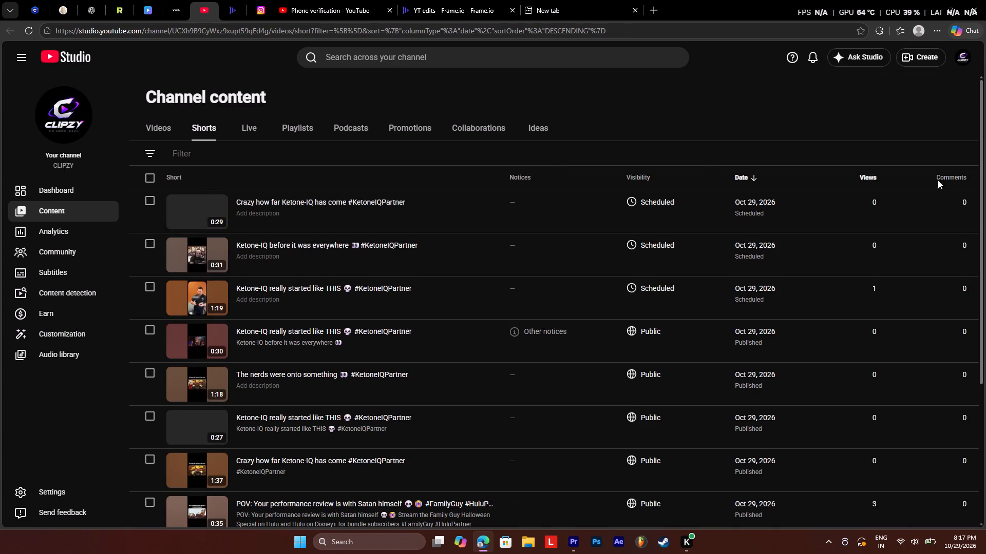
Reload the channel's Shorts list, view the details of the scheduled "Crazy how far Ketone-IQ has come" Short, and check the Videos list.
drag(982, 188, 983, 151)
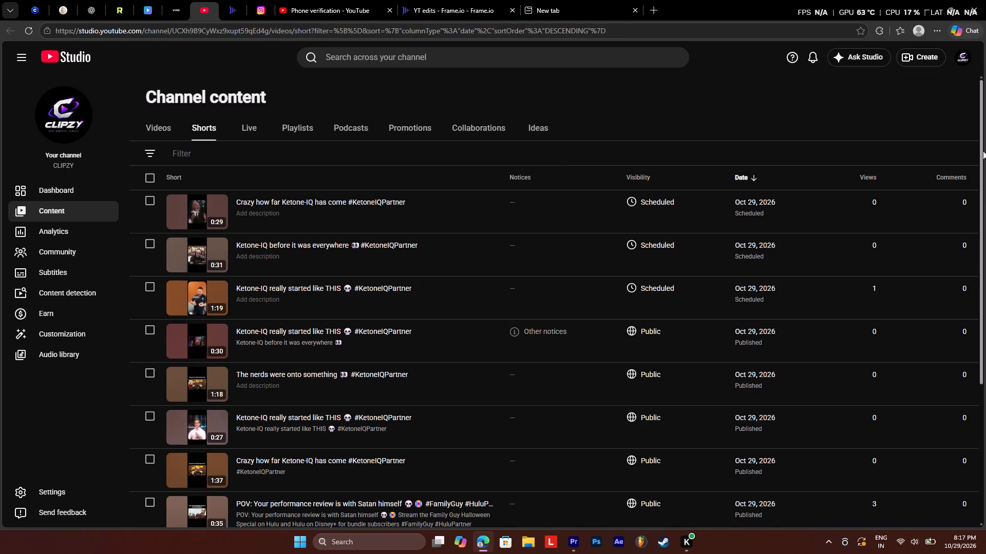
drag(983, 151, 985, 174)
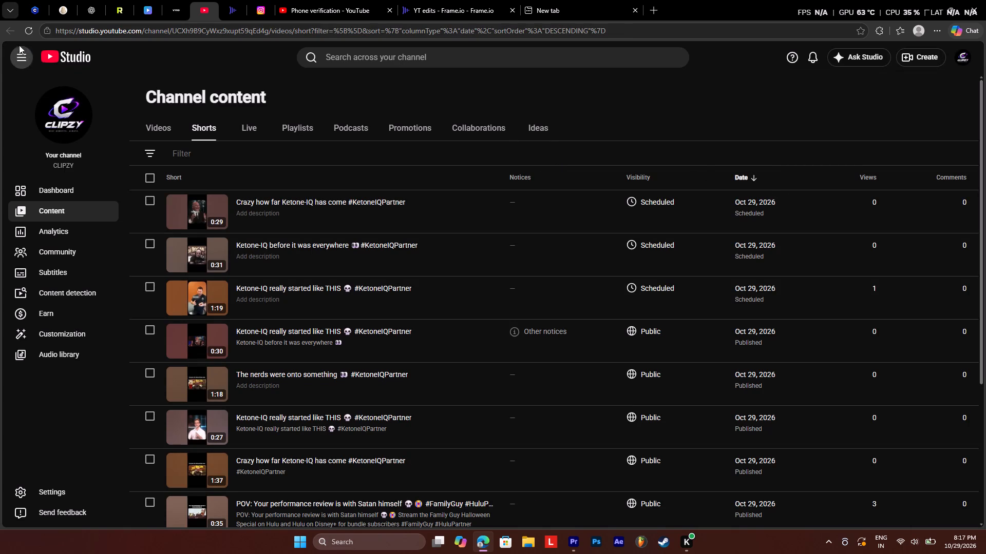
click(30, 34)
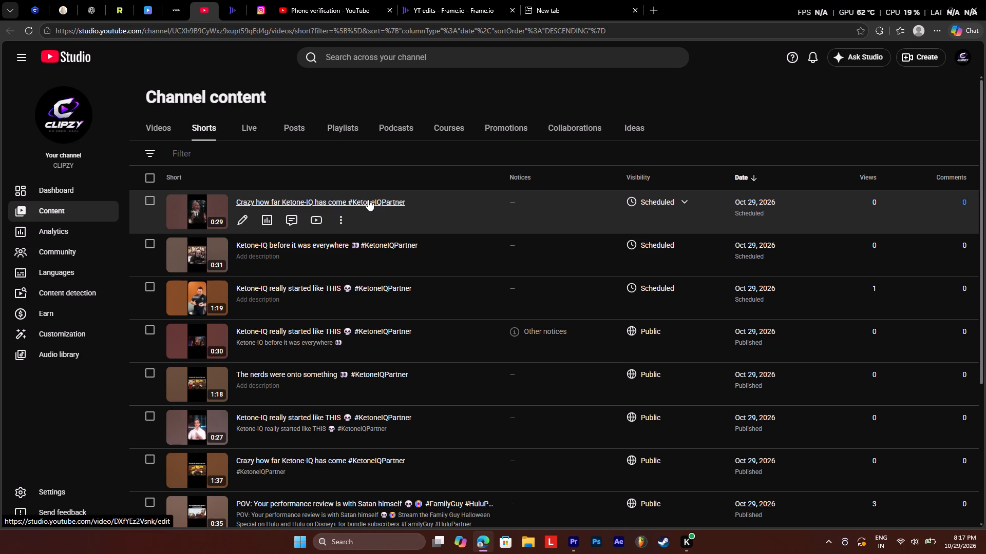
click(342, 201)
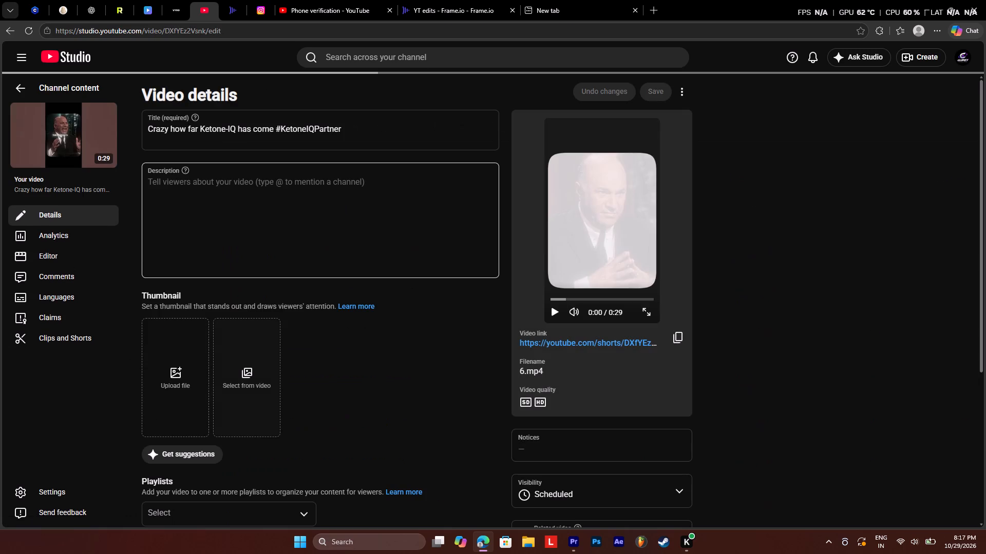
click(12, 20)
click(12, 30)
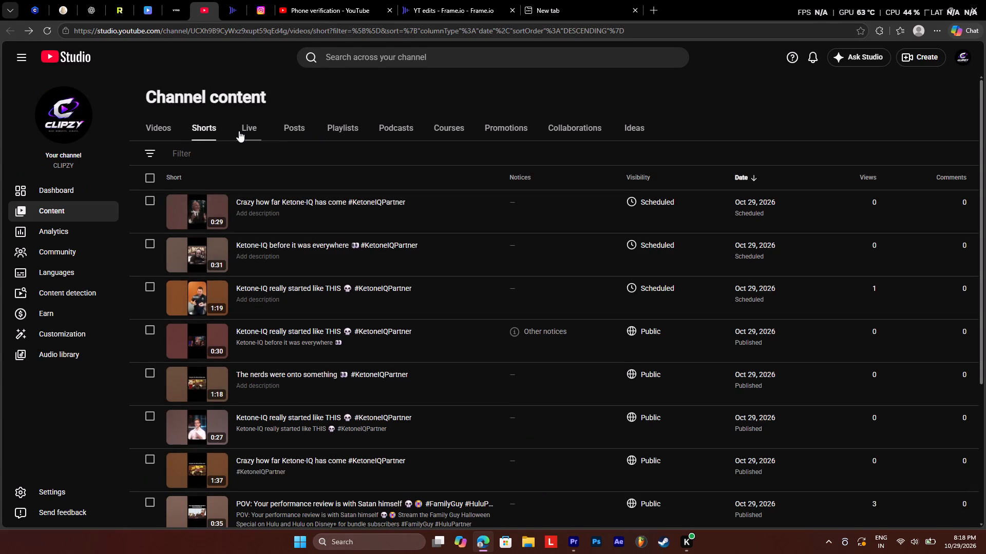
click(172, 129)
click(154, 128)
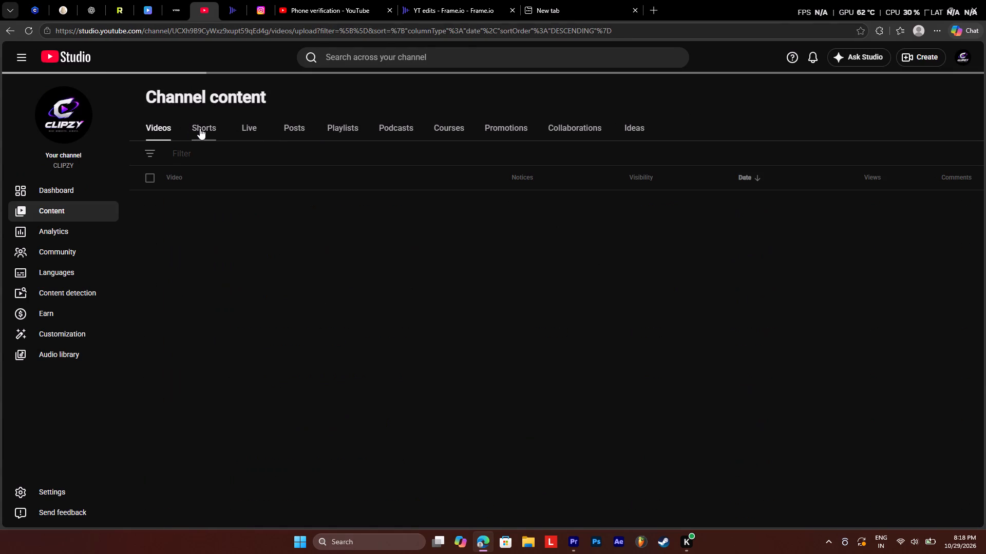
click(201, 128)
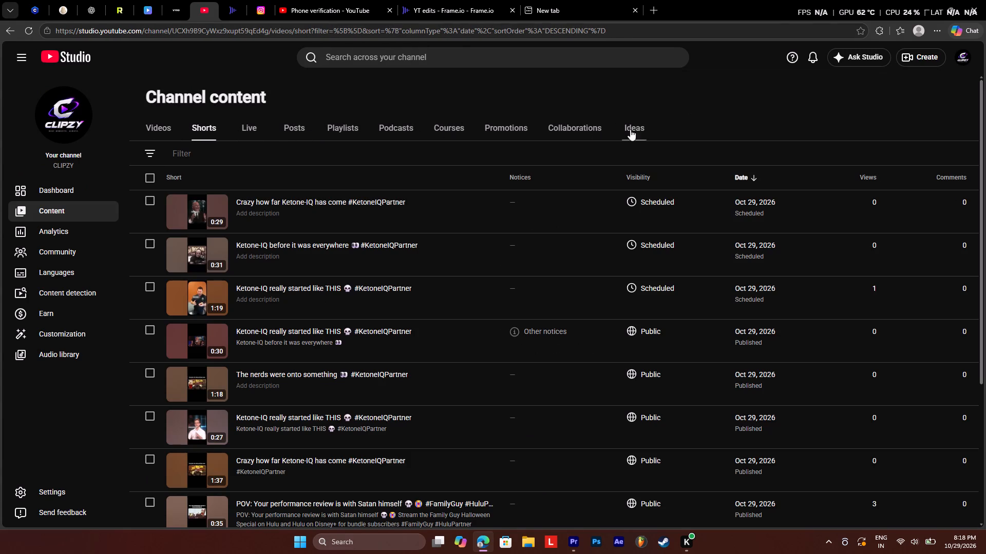
Examine the claim overview behind the notice on the newly published "Ketone-IQ really started like THIS 💀" Short.
click(526, 332)
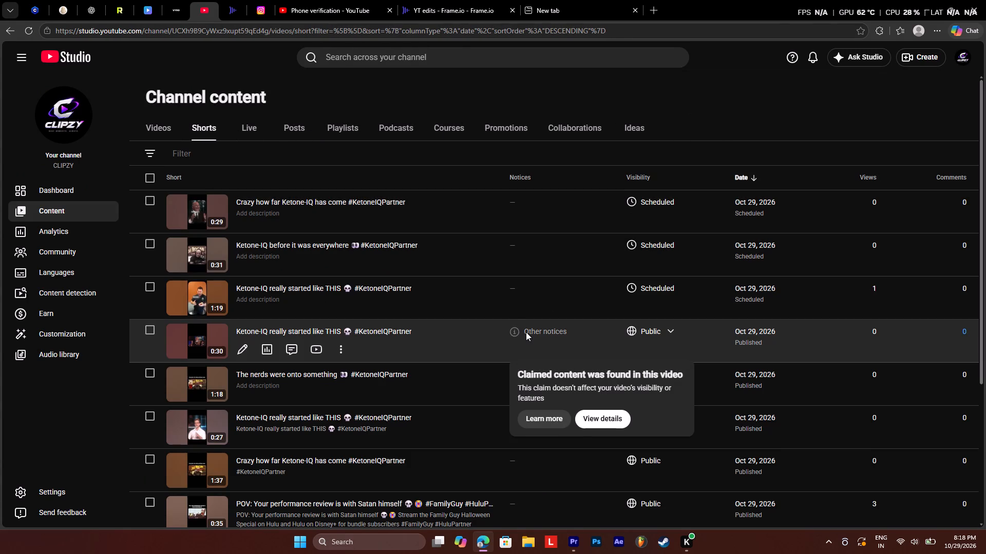
click(594, 408)
click(602, 413)
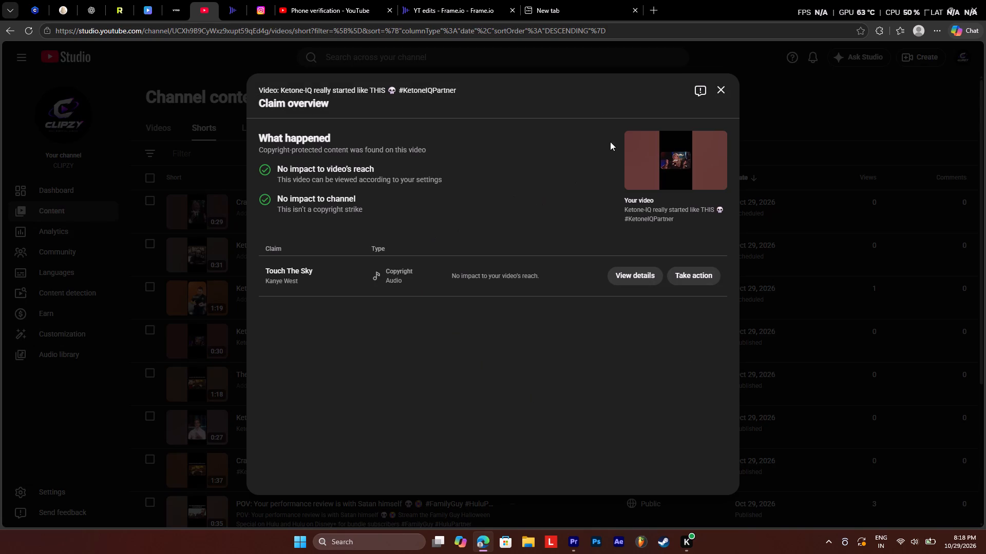
click(718, 91)
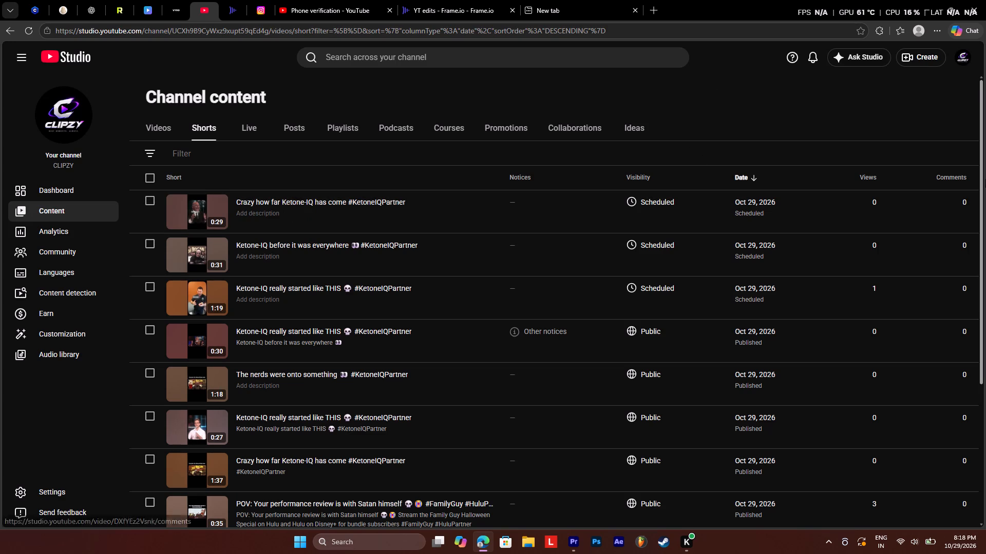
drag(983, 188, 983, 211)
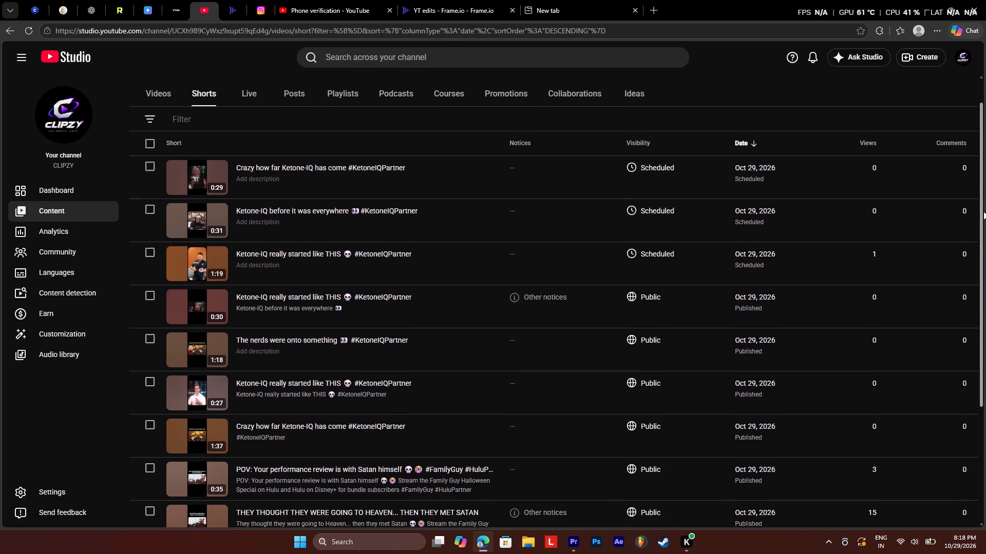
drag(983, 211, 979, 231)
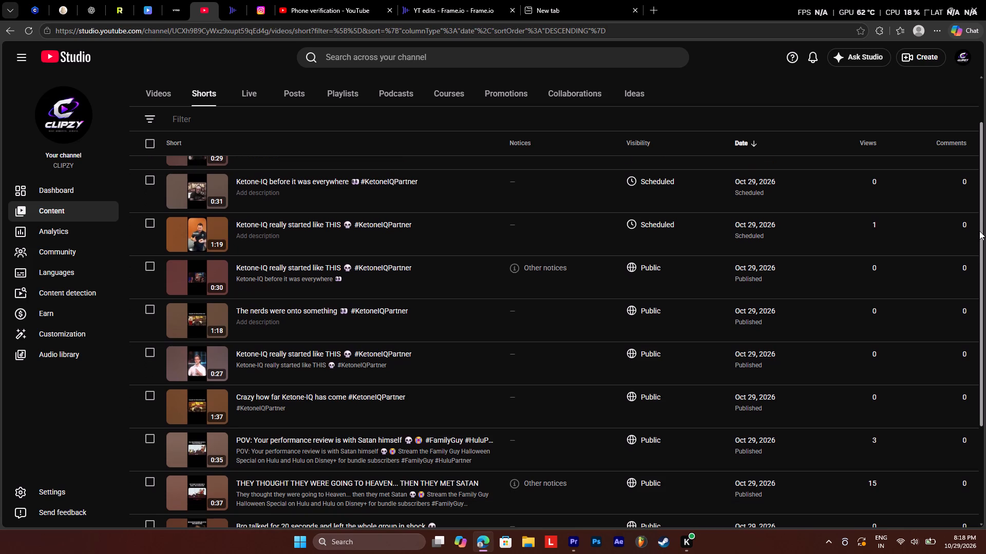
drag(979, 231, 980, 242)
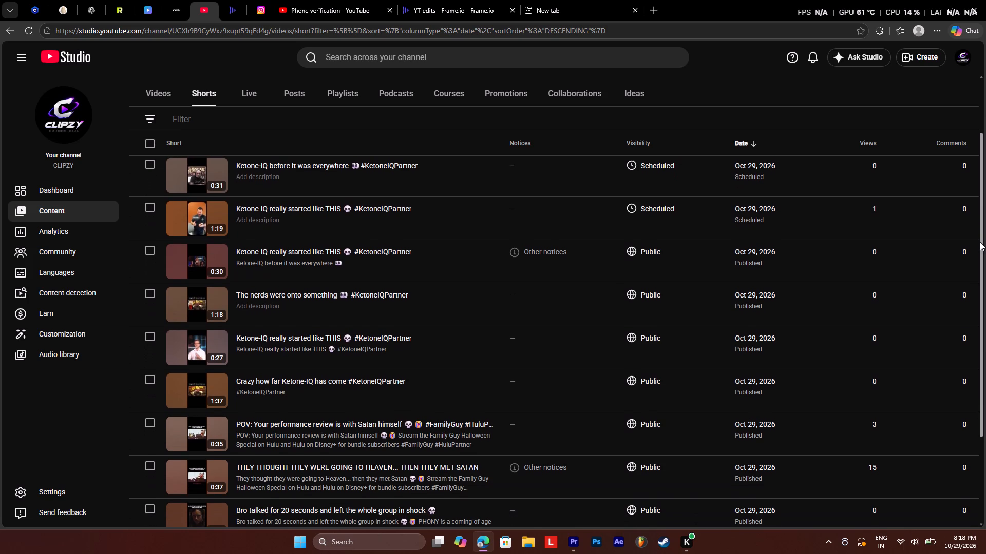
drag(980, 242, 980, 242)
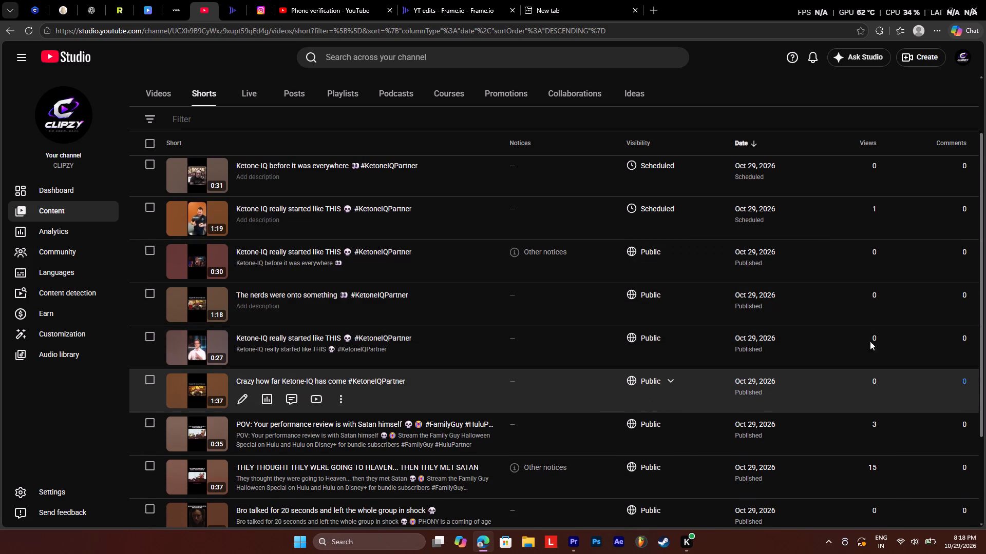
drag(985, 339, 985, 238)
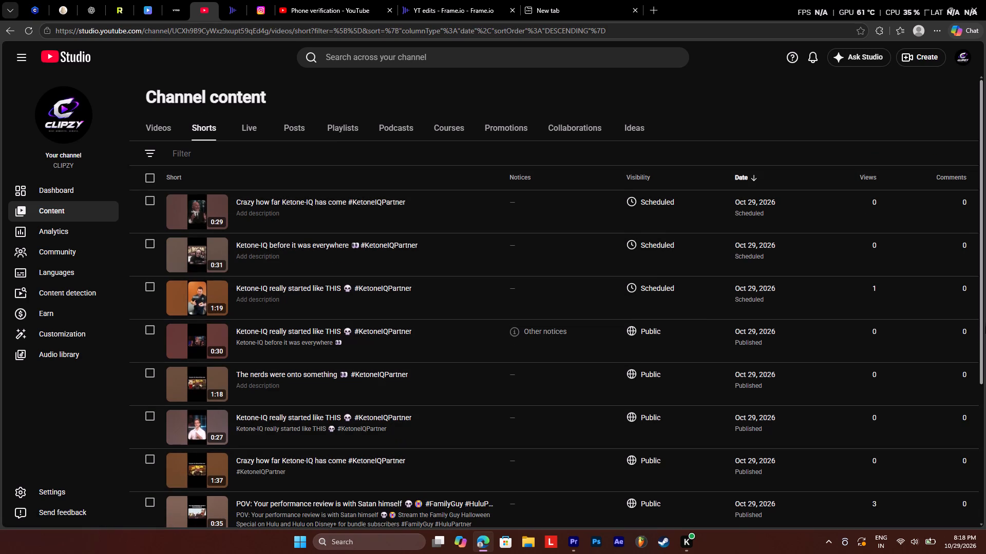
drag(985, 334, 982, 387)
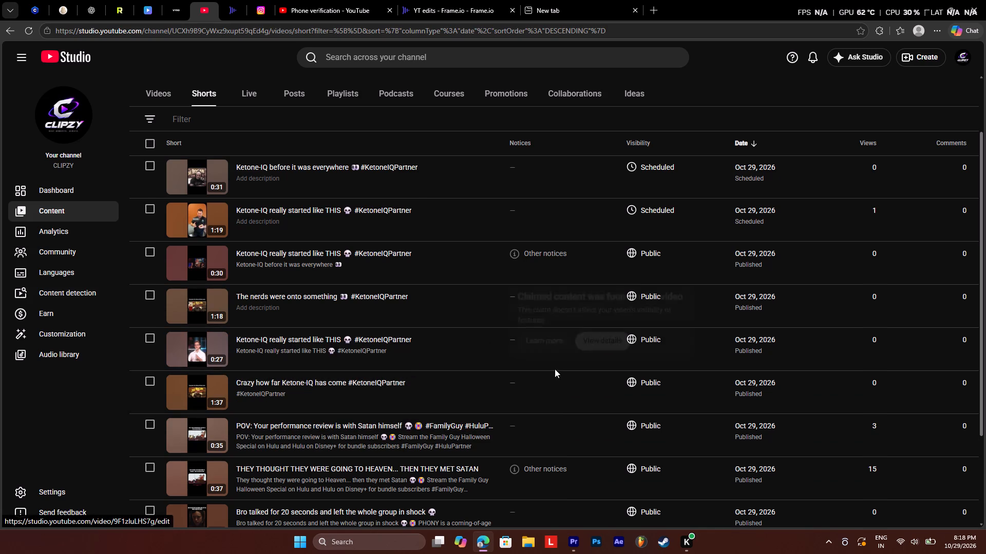
Delete video files 1 to 8 from the yt upload folder in File Explorer, keeping files 9 and 10, and close the folder.
click(524, 541)
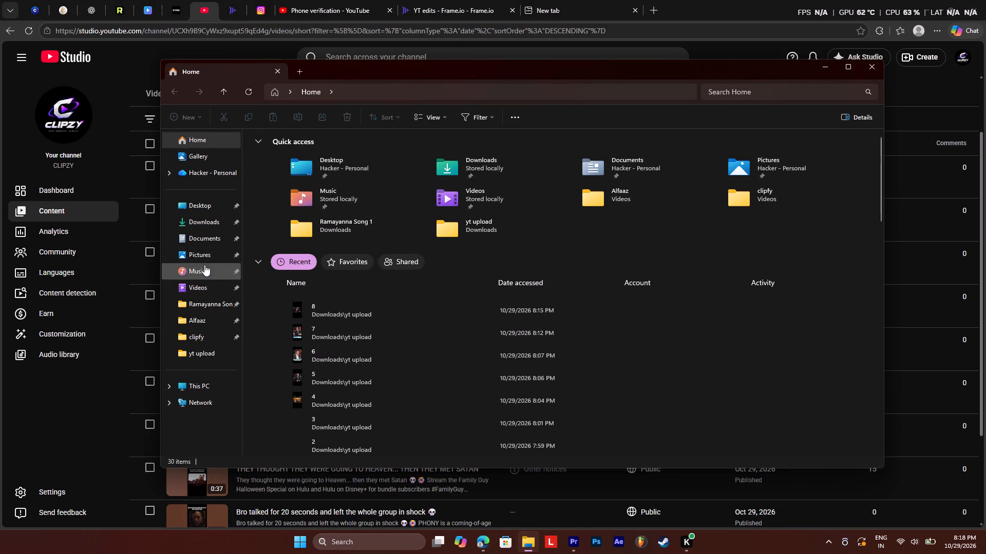
click(204, 350)
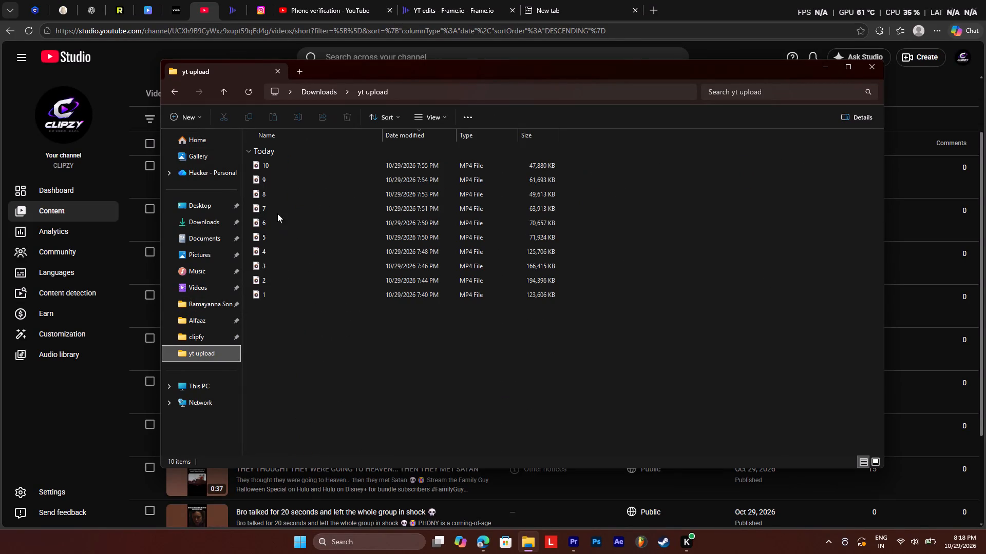
drag(264, 332, 271, 275)
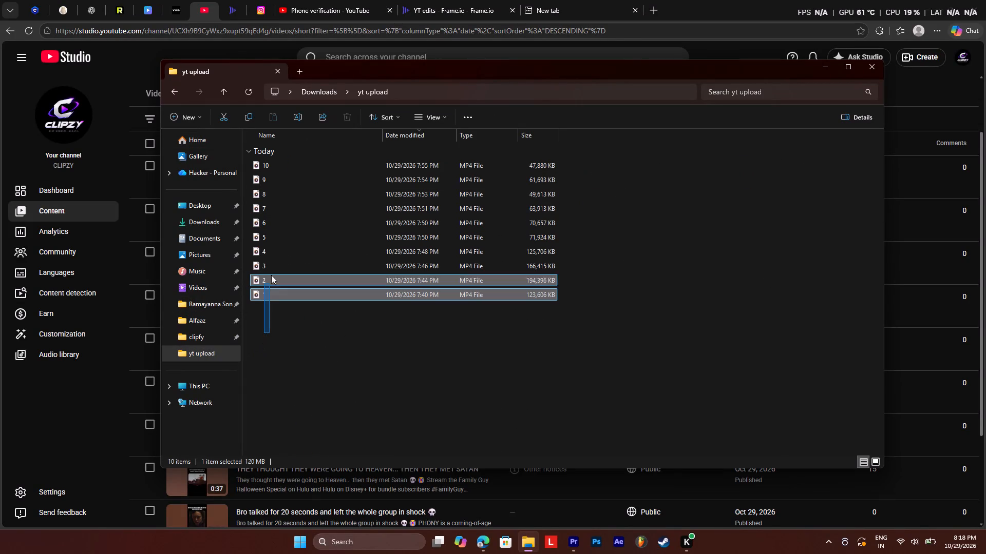
drag(271, 275, 284, 193)
click(349, 112)
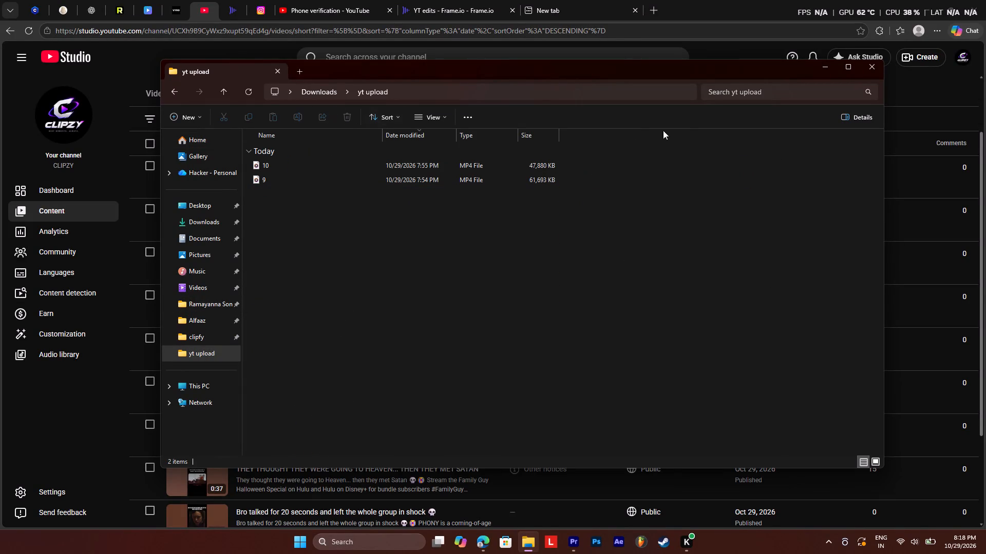
click(869, 65)
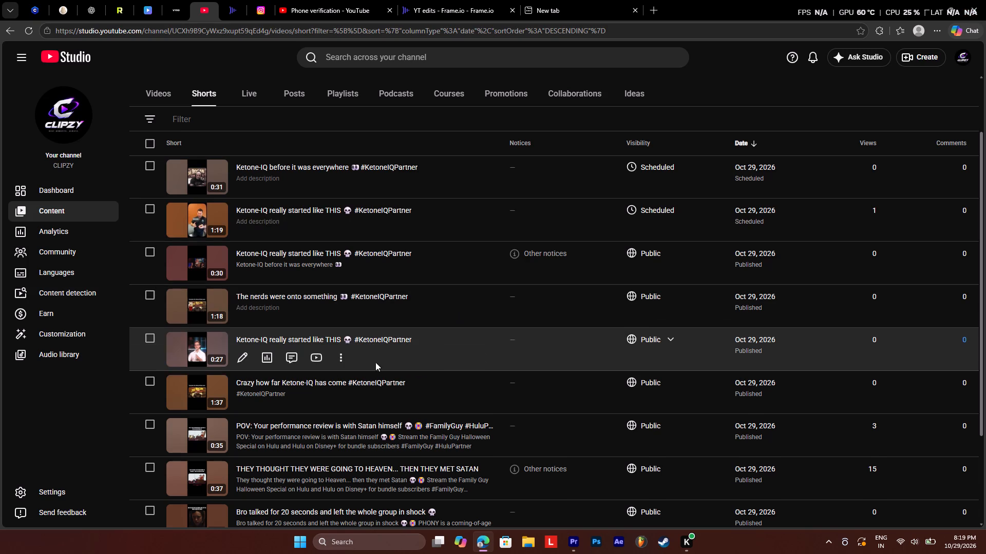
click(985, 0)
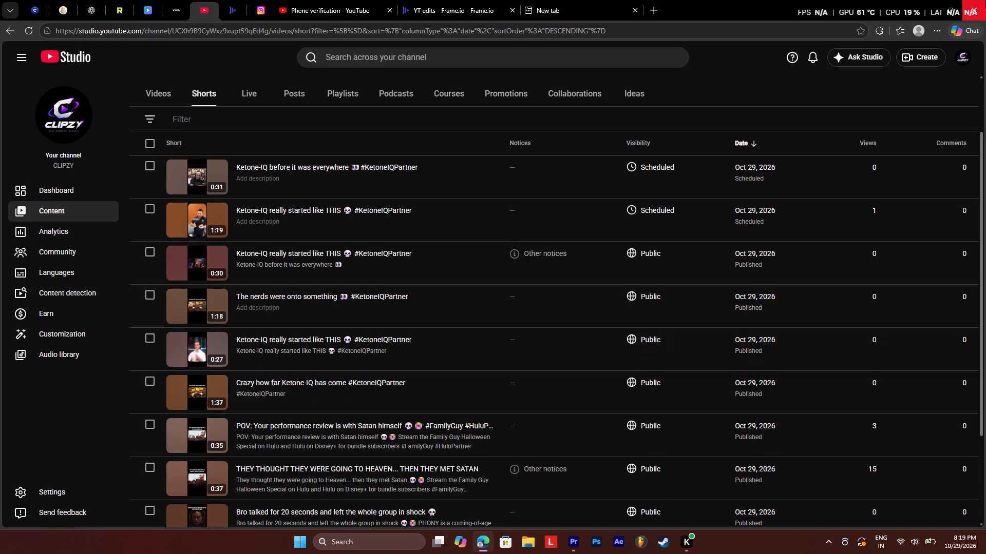